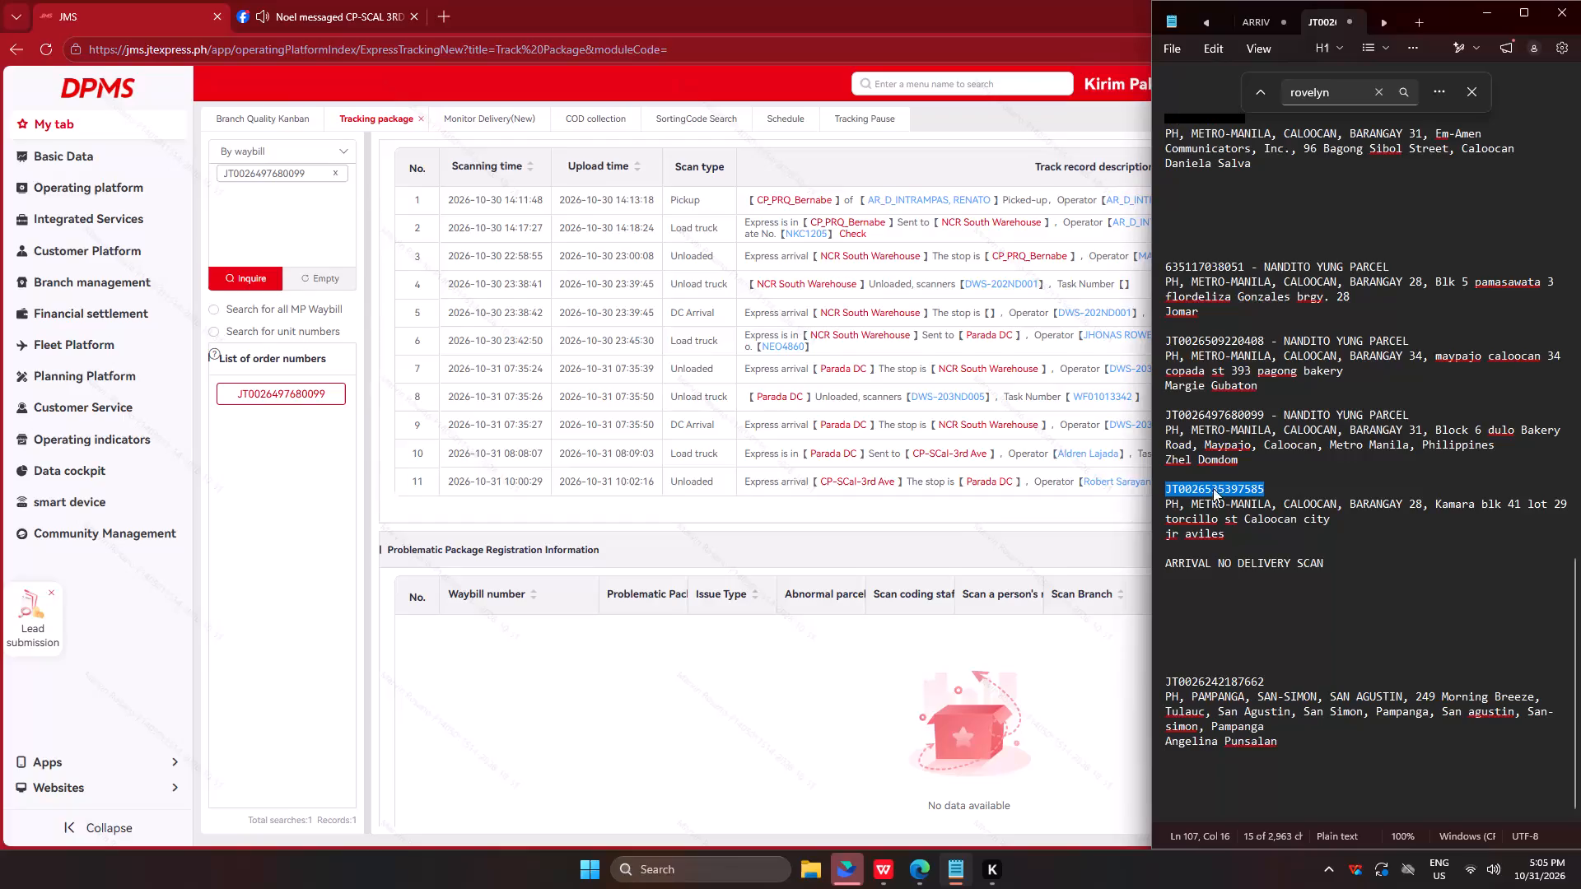
pyautogui.hotkey('ctrl', 'c')
pyautogui.hotkey('ctrl', 'c')
pyautogui.hotkey('ctrl', 'c')
pyautogui.hotkey('ctrl', 'c')
pyautogui.hotkey('ctrl', 'c')
pyautogui.click(307, 273)
pyautogui.click(306, 249)
pyautogui.hotkey('ctrl', 'v')
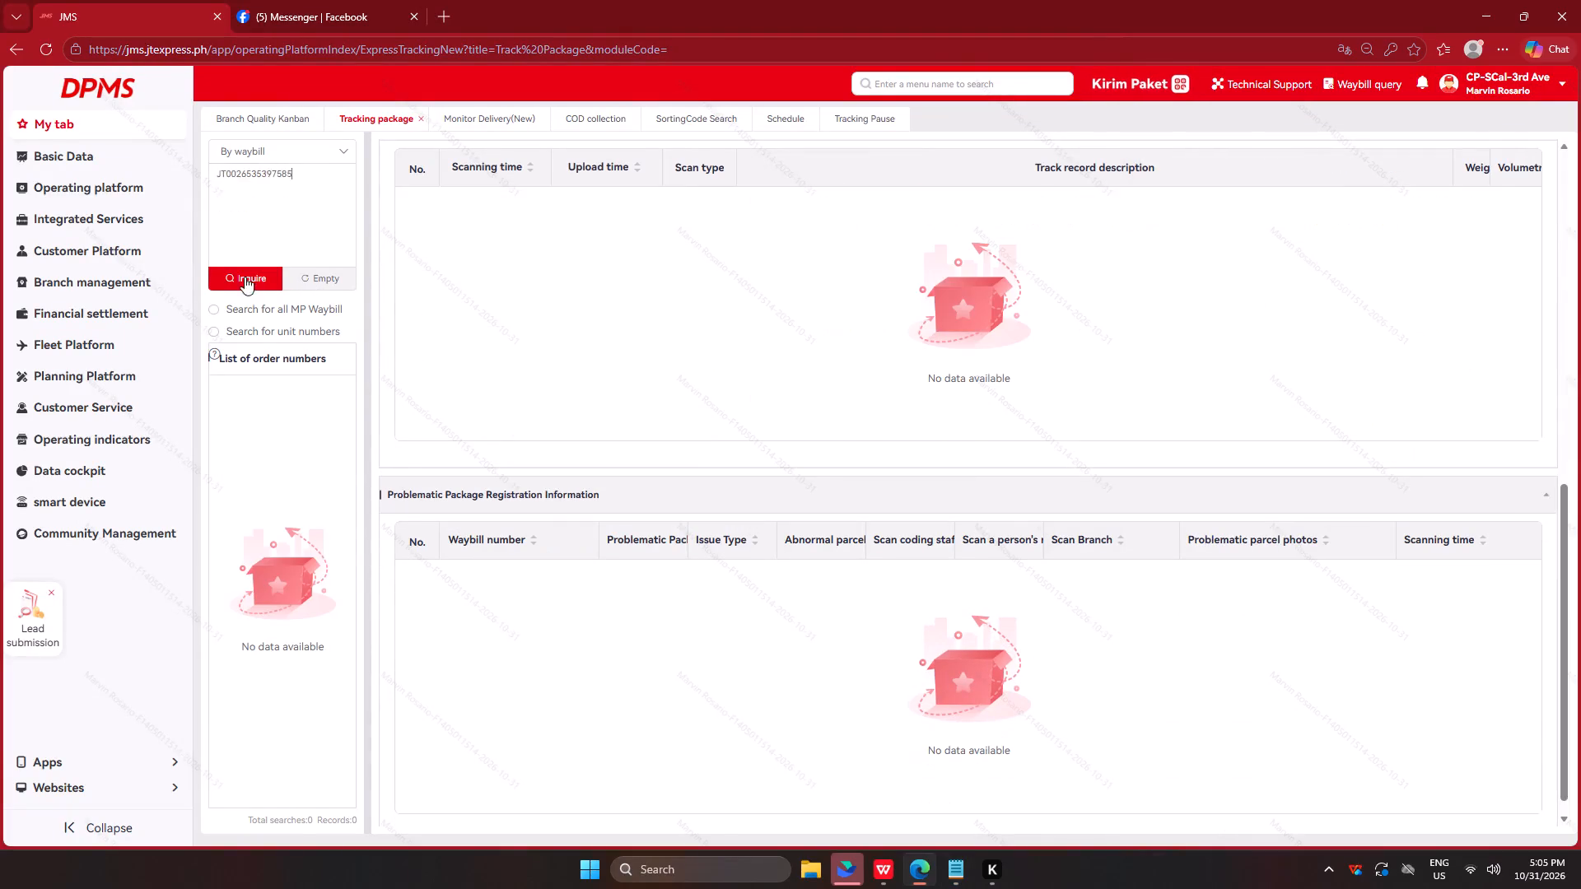
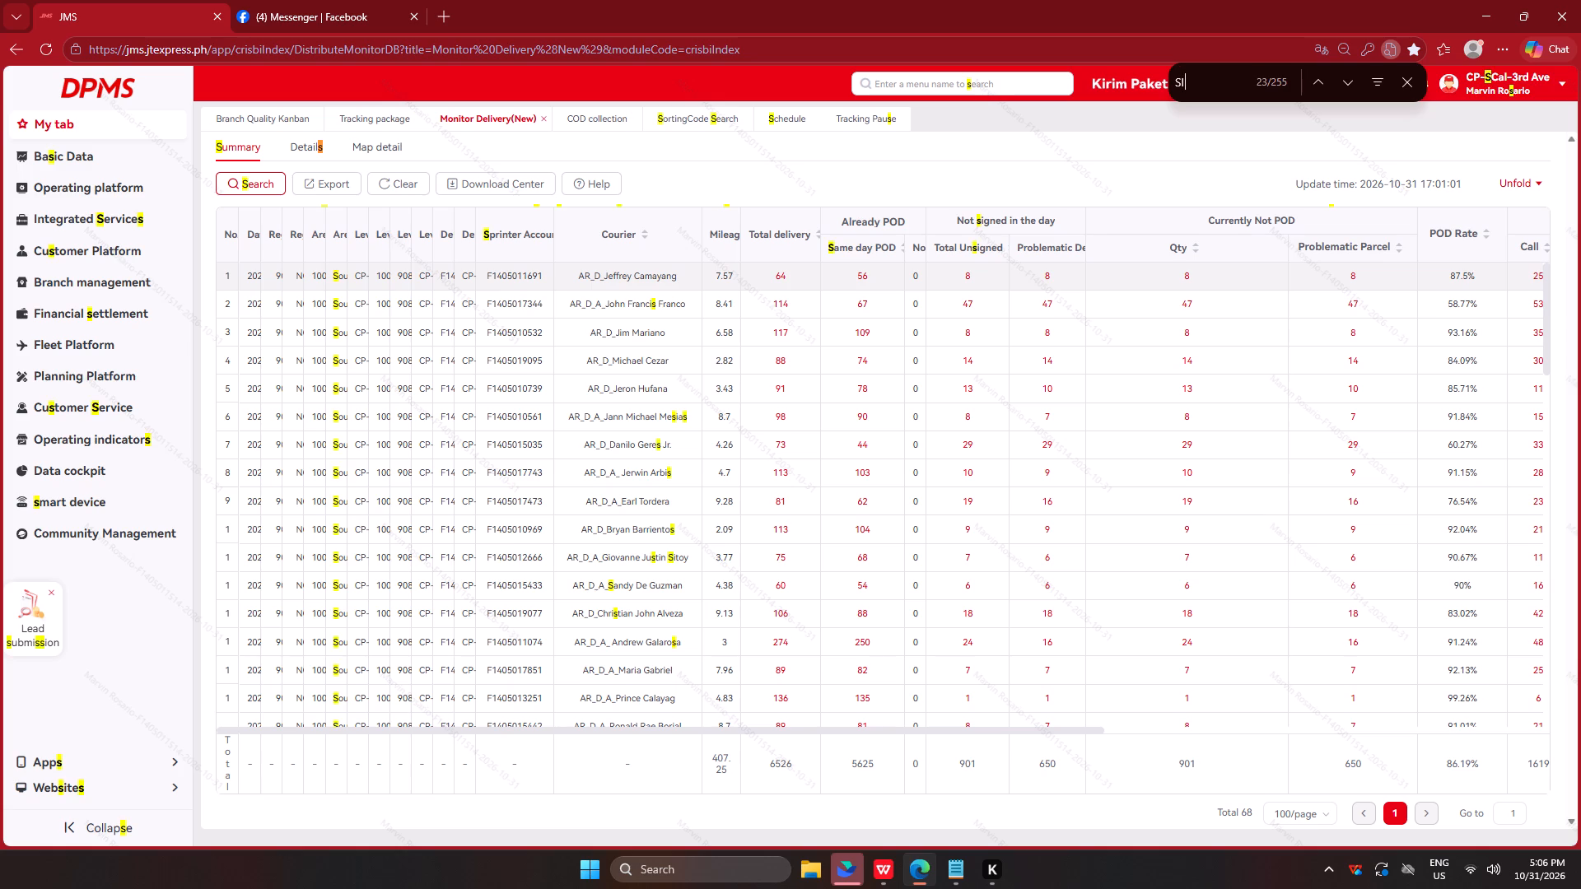
# Search the Monitor Delivery summary page for the courier surname SITOY, completing the find text already started.
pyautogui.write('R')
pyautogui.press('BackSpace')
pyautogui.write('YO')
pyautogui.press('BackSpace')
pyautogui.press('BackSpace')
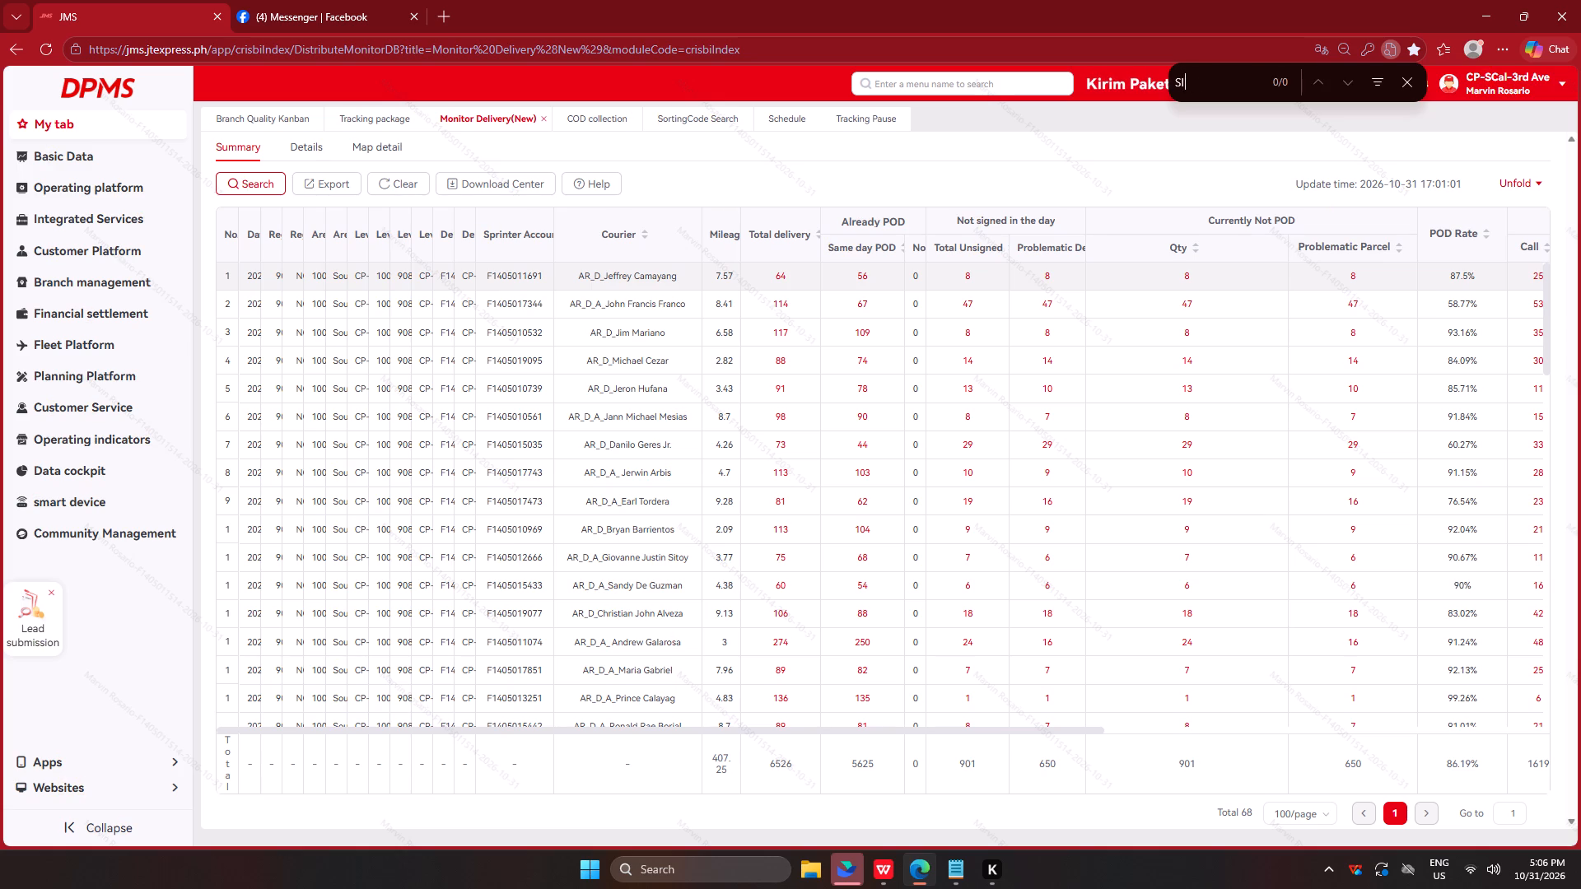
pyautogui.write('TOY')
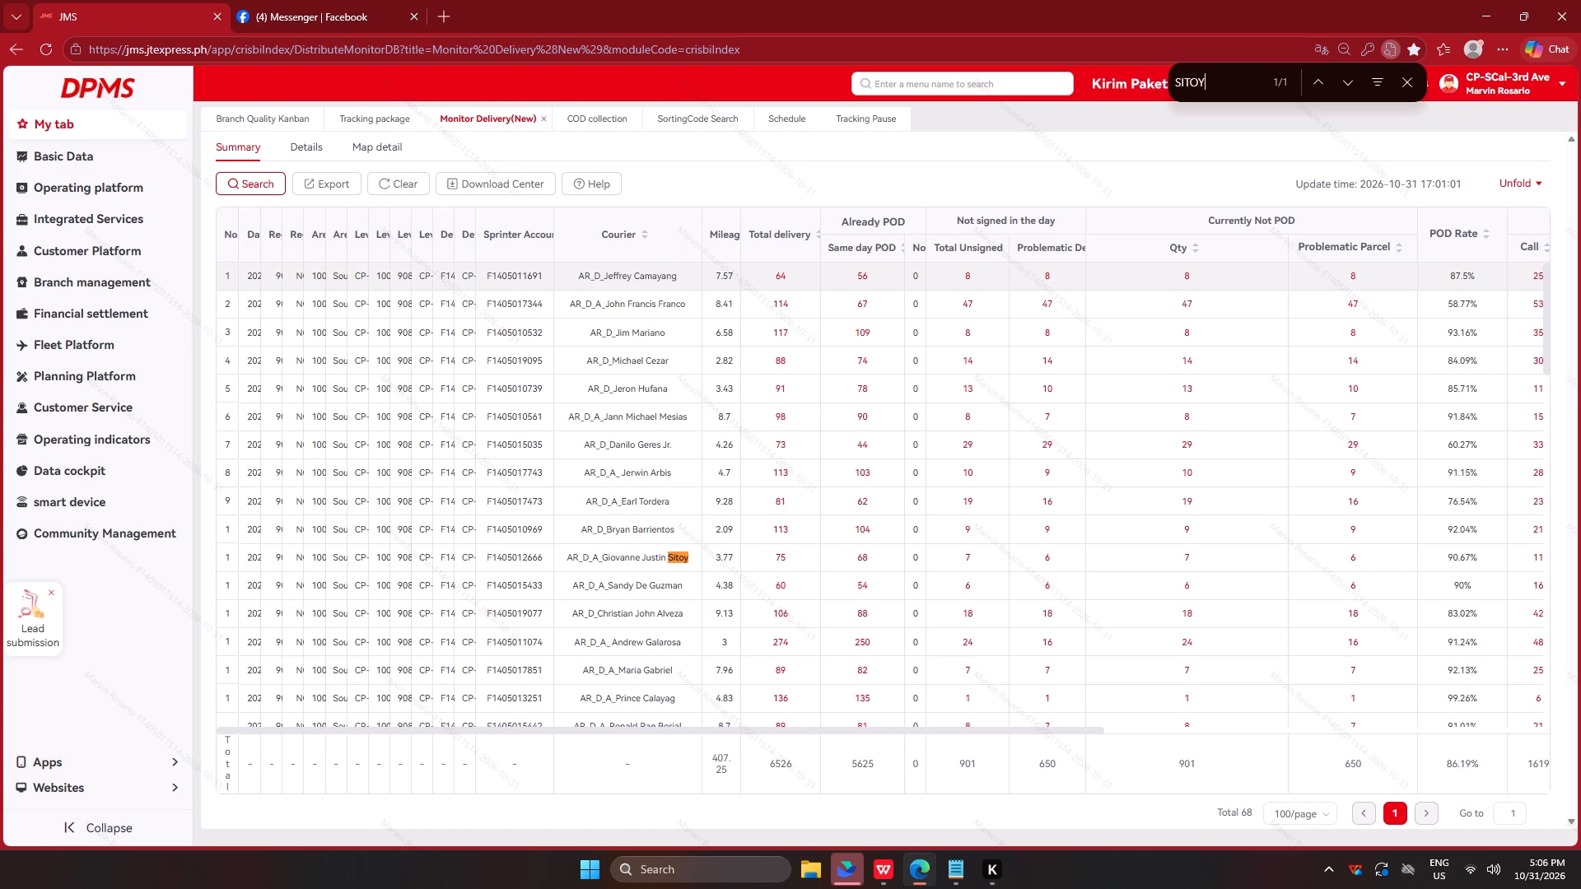
# Open the Currently Not POD parcels of courier Sitoy and copy their seven waybill numbers with an image-to-text screen capture.
pyautogui.click(1187, 556)
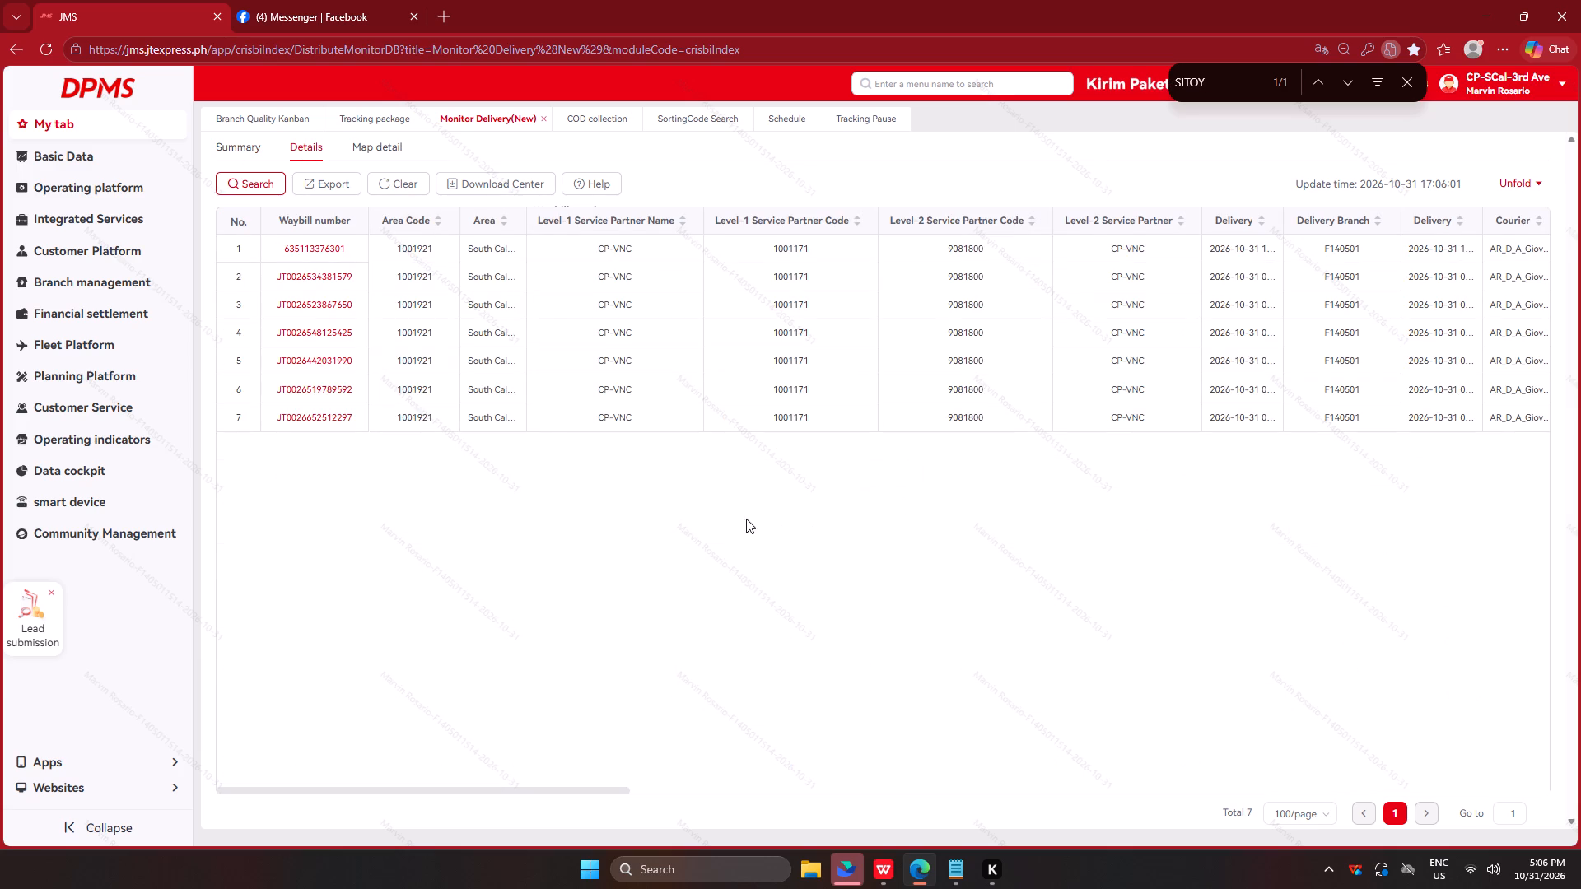
pyautogui.hotkey('ctrl', 'shift', 'a')
pyautogui.moveTo(257, 228); pyautogui.dragTo(369, 447)
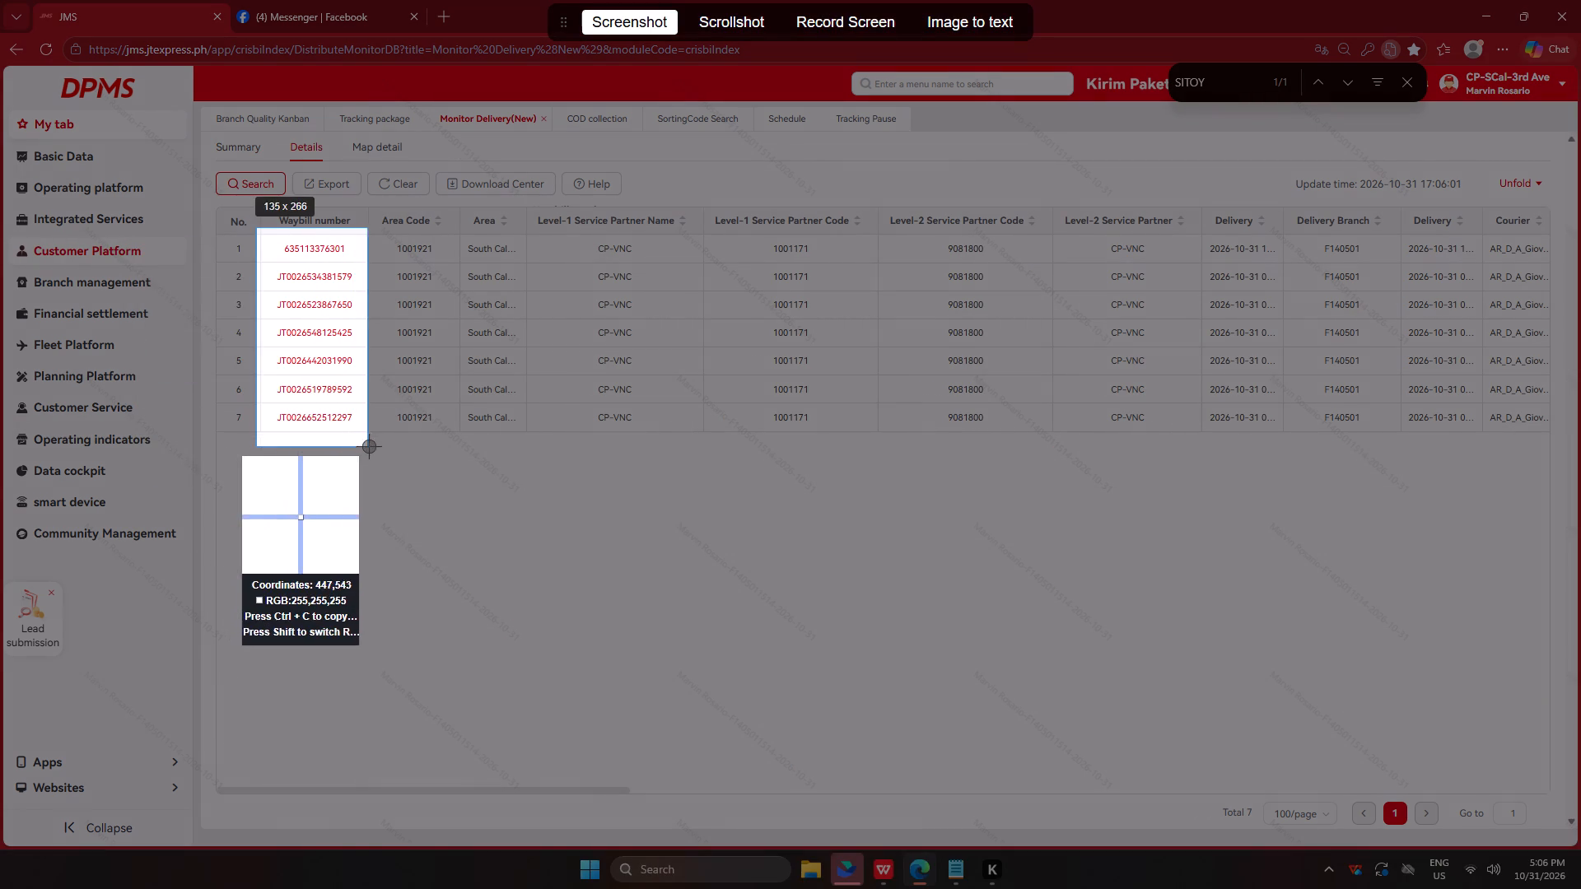
pyautogui.moveTo(369, 447); pyautogui.dragTo(378, 442)
pyautogui.click(965, 22)
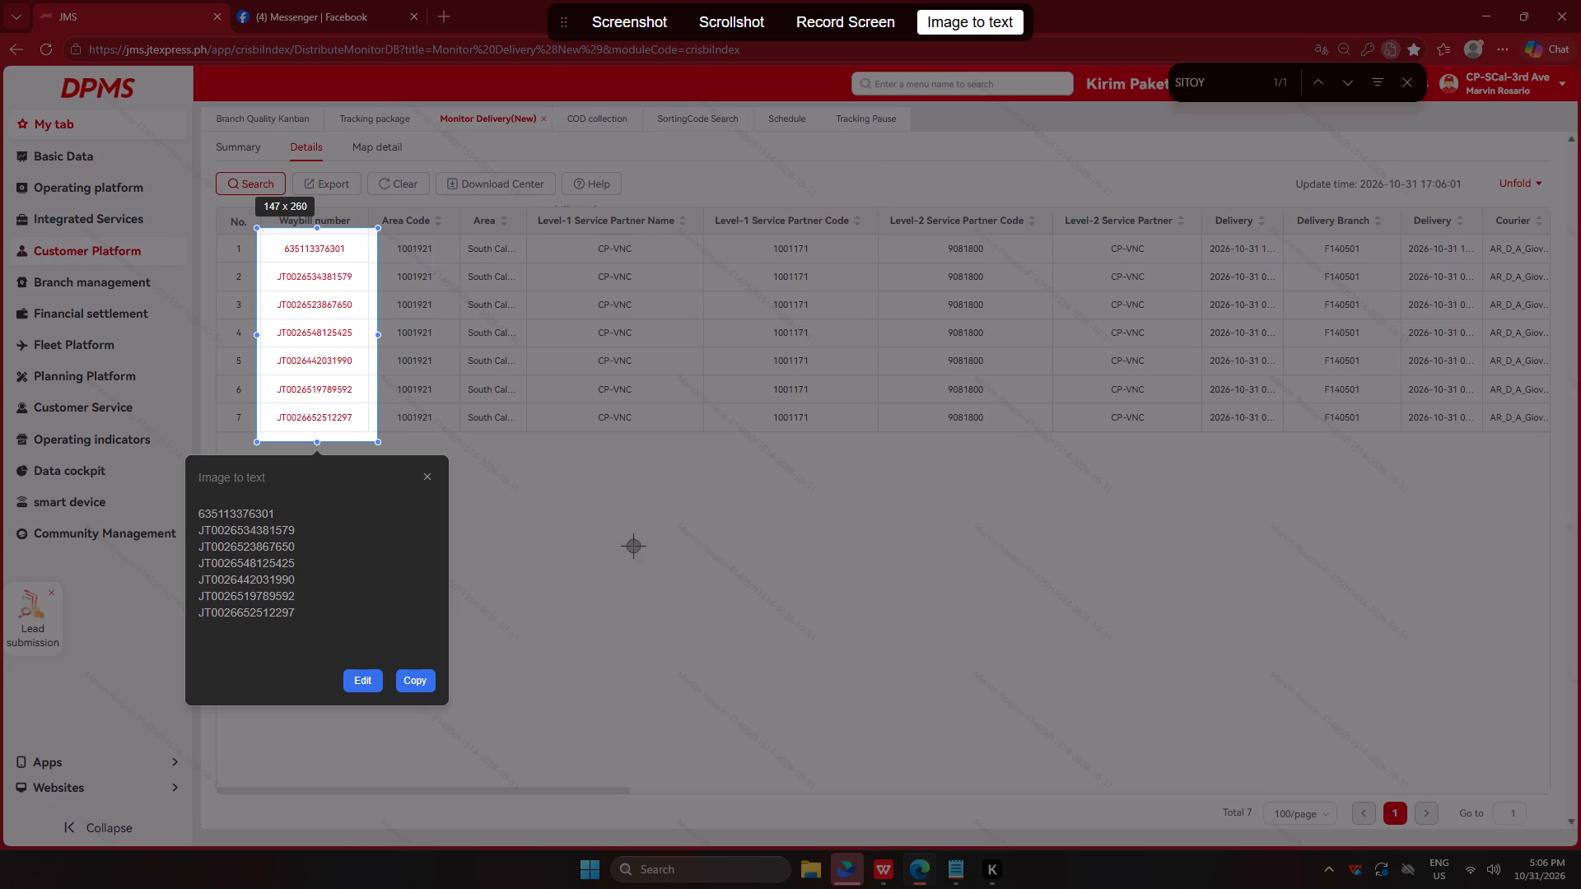
pyautogui.click(412, 688)
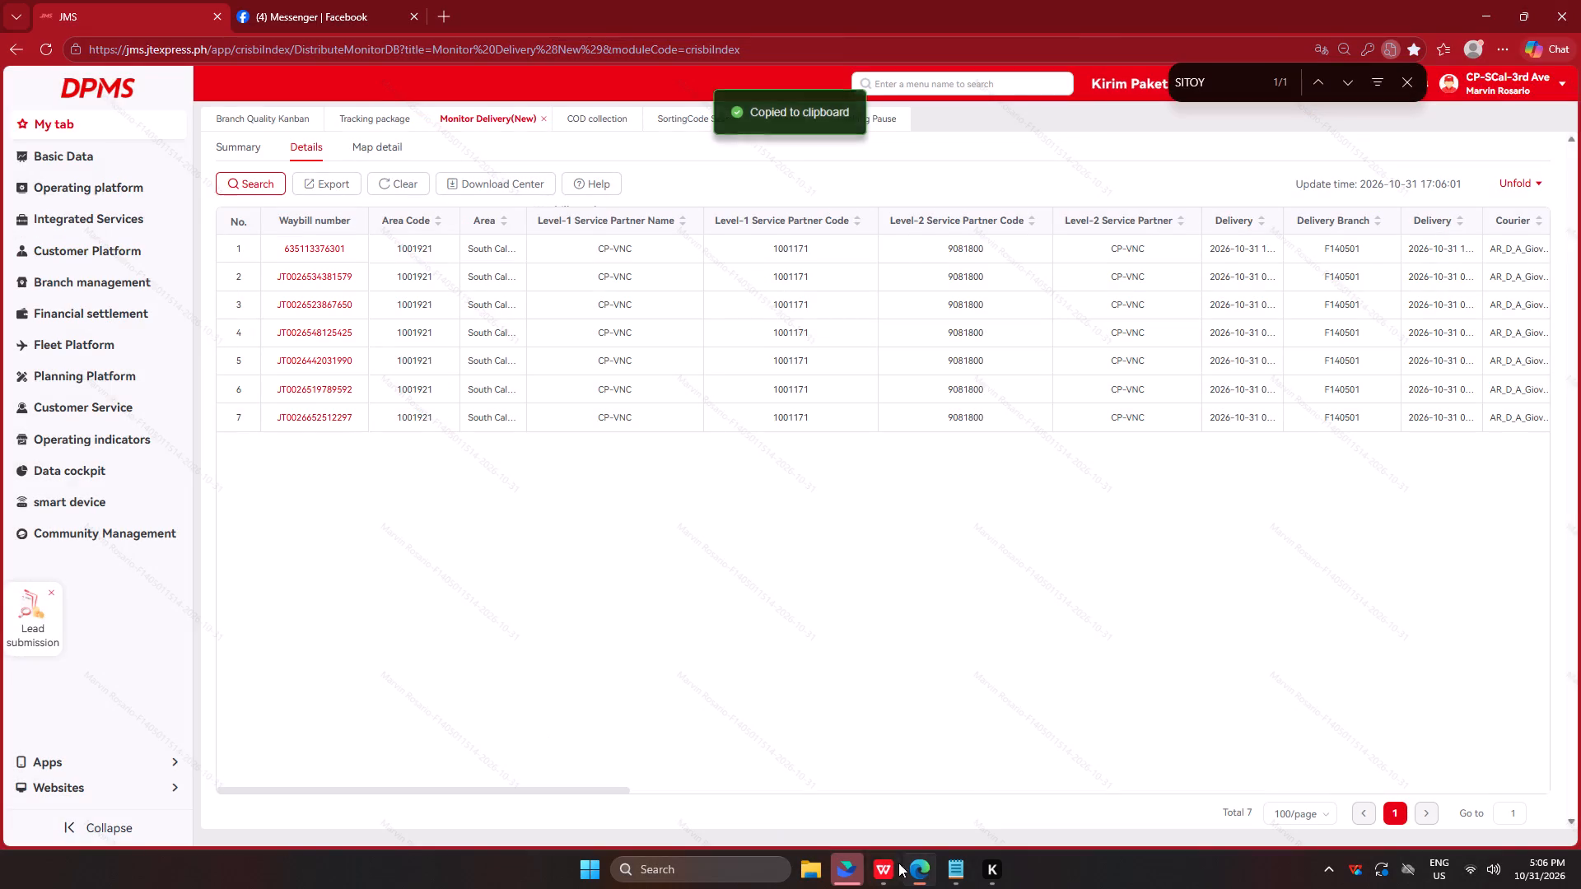
# Switch to the WPS Office manifest and paste the copied waybill numbers into the CHECKING sheet starting at B260.
pyautogui.click(884, 875)
pyautogui.scroll(-5, 476, 679)
pyautogui.click(390, 589)
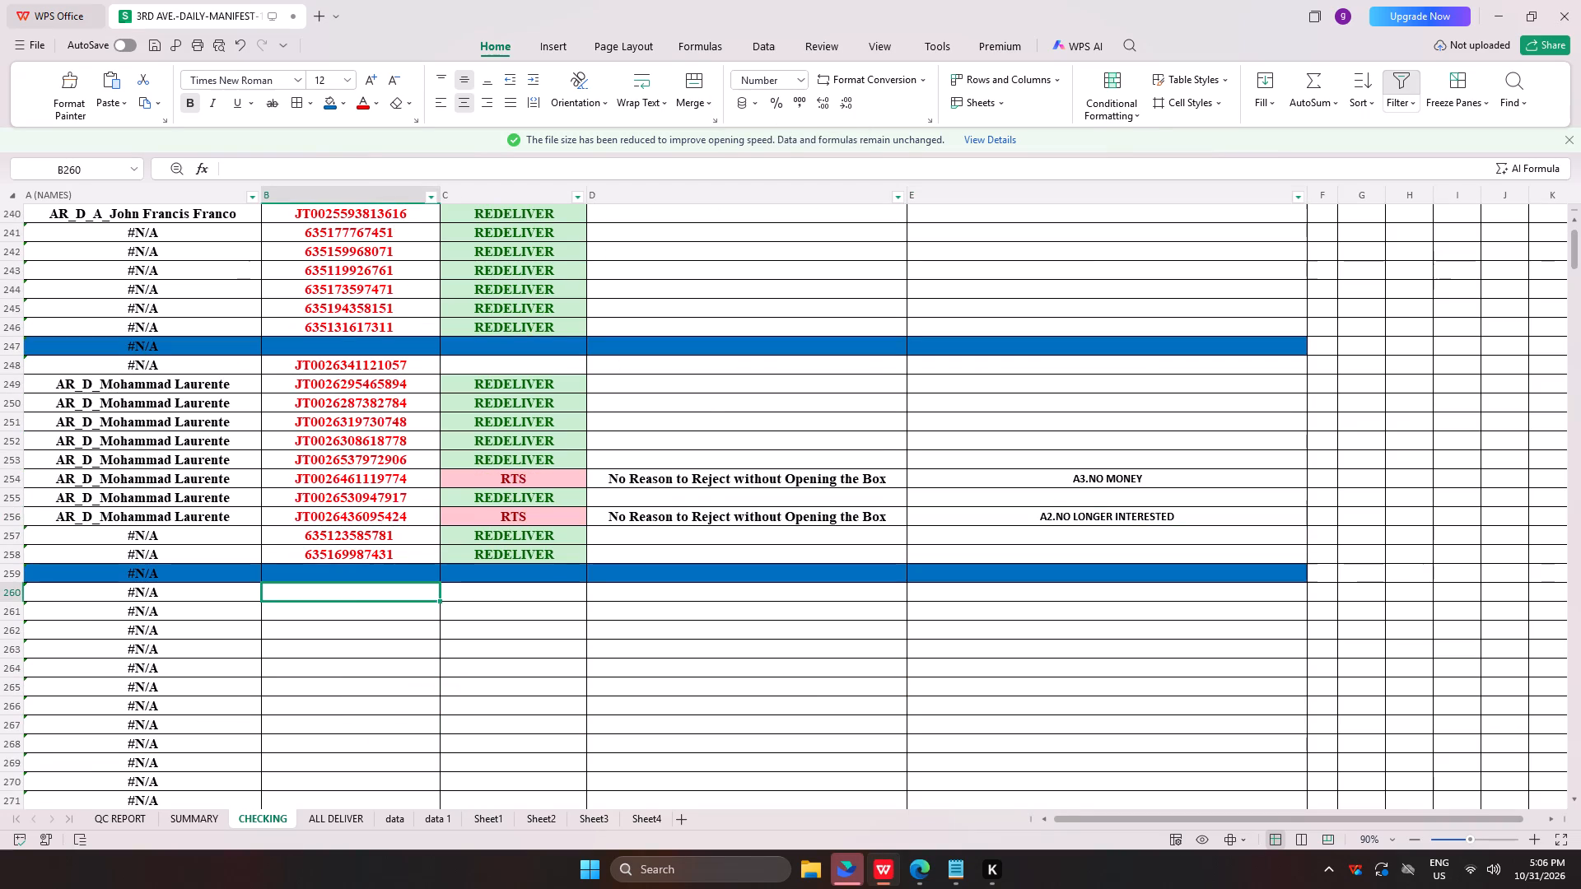
pyautogui.hotkey('ctrl', 'v')
# Fill row 268 from column A to E with blue as a divider below the pasted waybills.
pyautogui.scroll(-4, 380, 647)
pyautogui.moveTo(156, 575); pyautogui.dragTo(1100, 577)
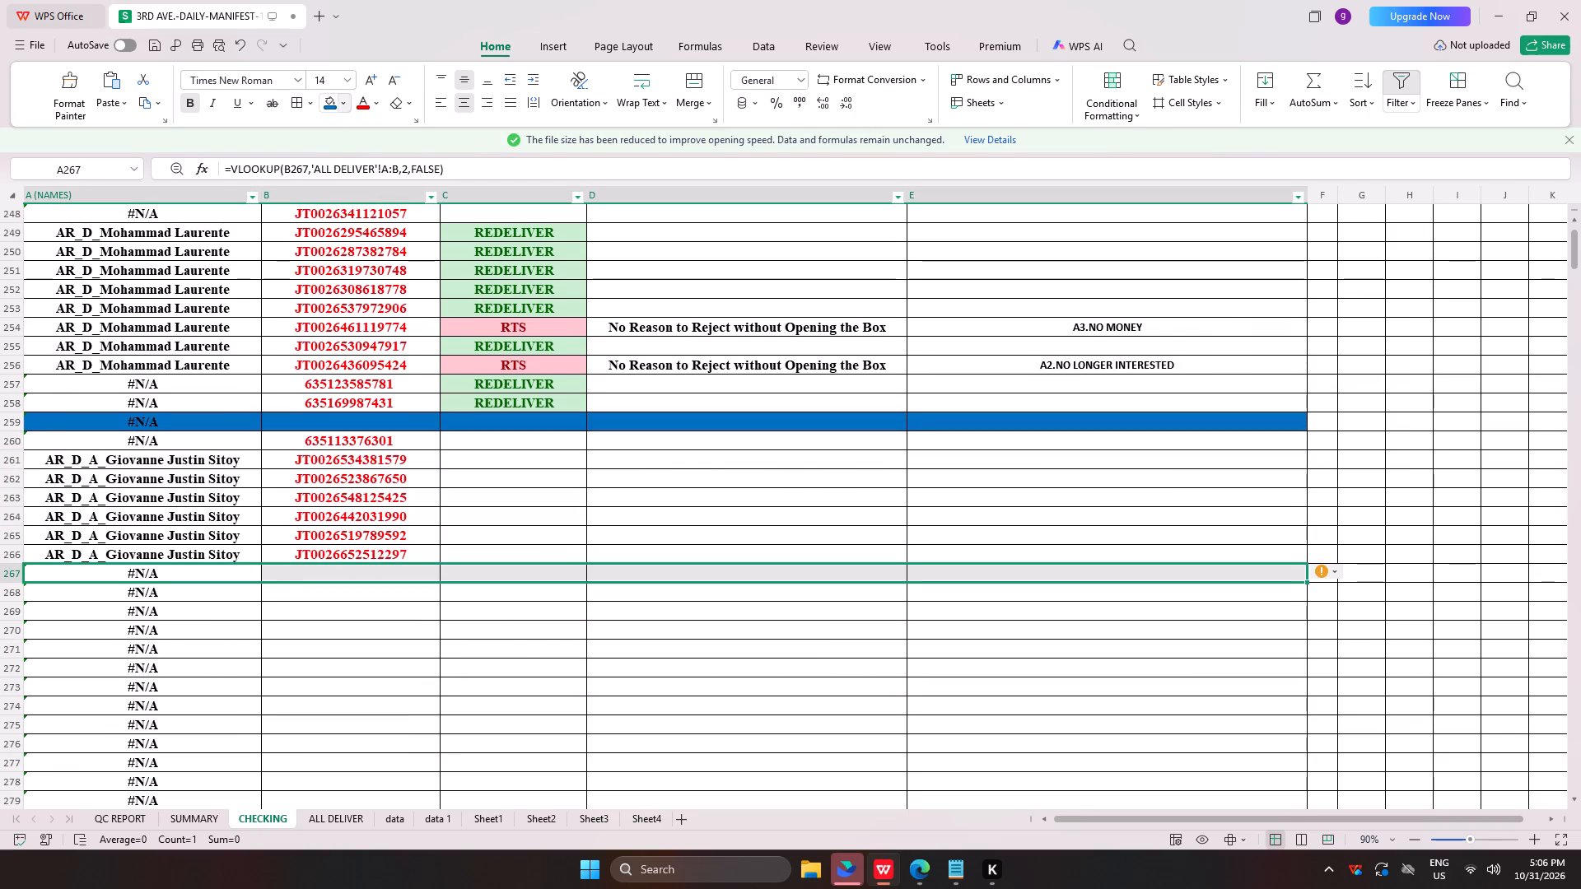
pyautogui.moveTo(152, 593); pyautogui.dragTo(1081, 598)
pyautogui.click(332, 104)
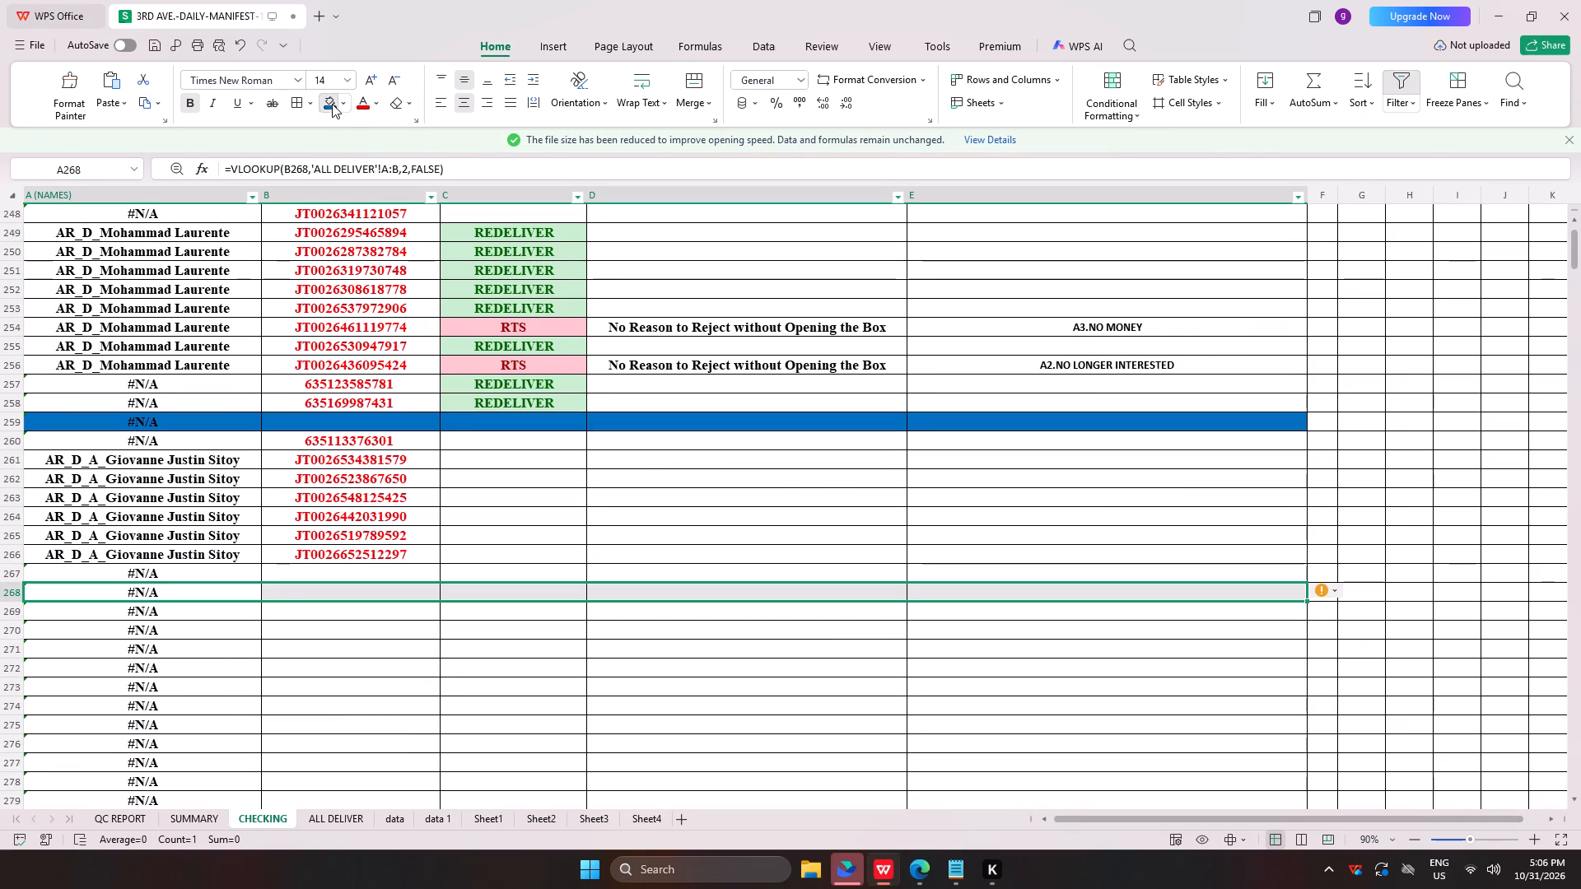
# Copy the waybill numbers in B260:B266 and look them up on the Tracking package page in Microsoft Edge.
pyautogui.hotkey('alt', 'Tab')
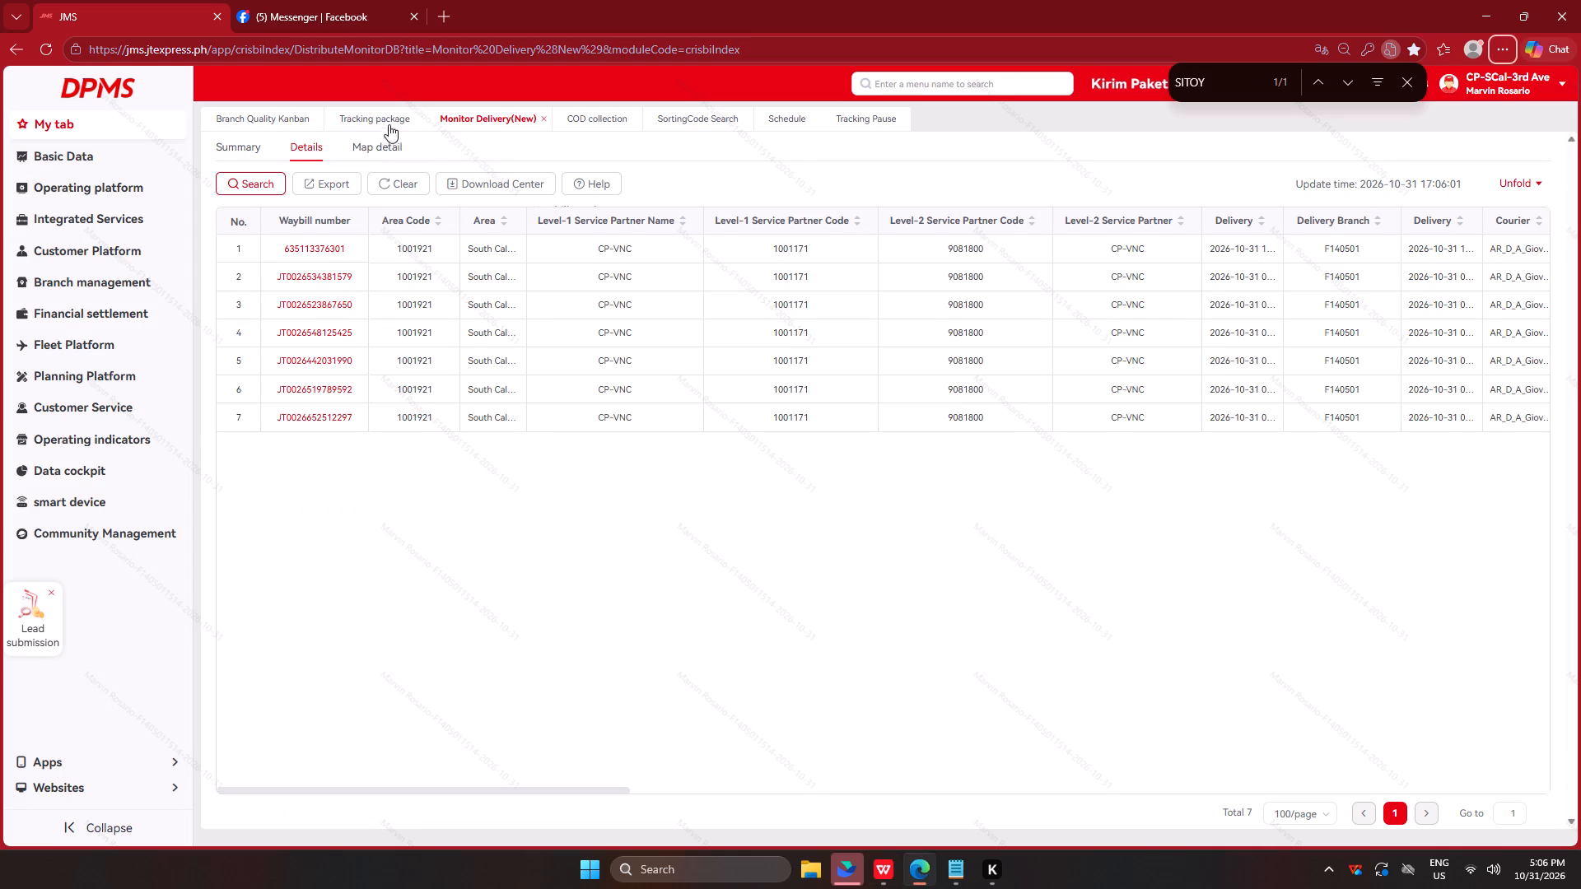
pyautogui.hotkey('alt', 'Tab')
pyautogui.moveTo(333, 439); pyautogui.dragTo(343, 553)
pyautogui.hotkey('ctrl', 'c')
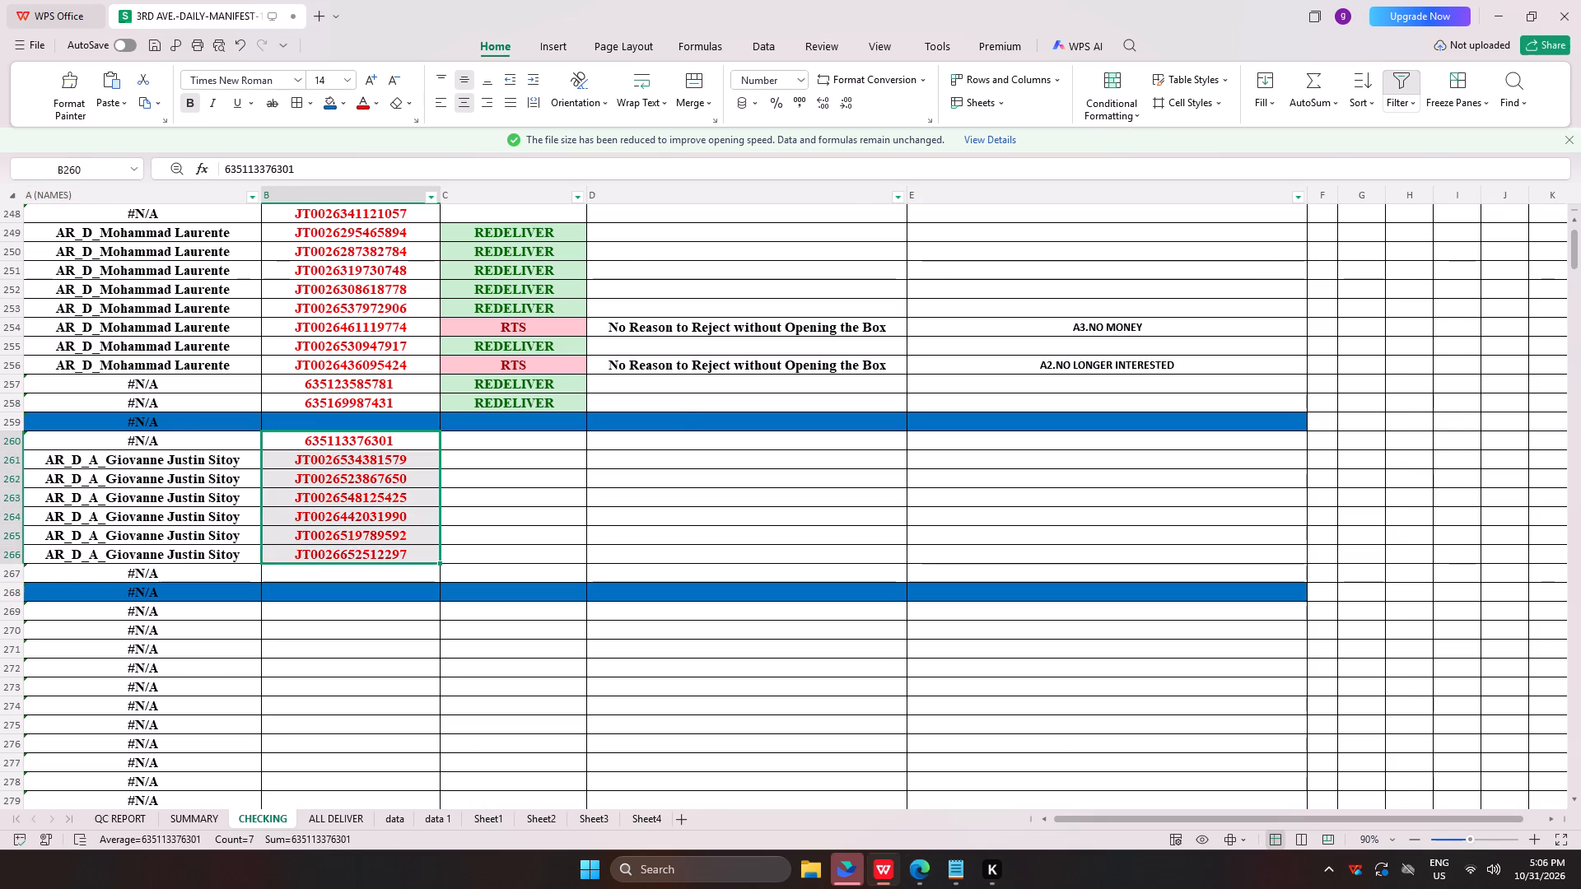
pyautogui.hotkey('alt', 'Tab')
pyautogui.click(366, 119)
pyautogui.click(328, 284)
pyautogui.click(315, 240)
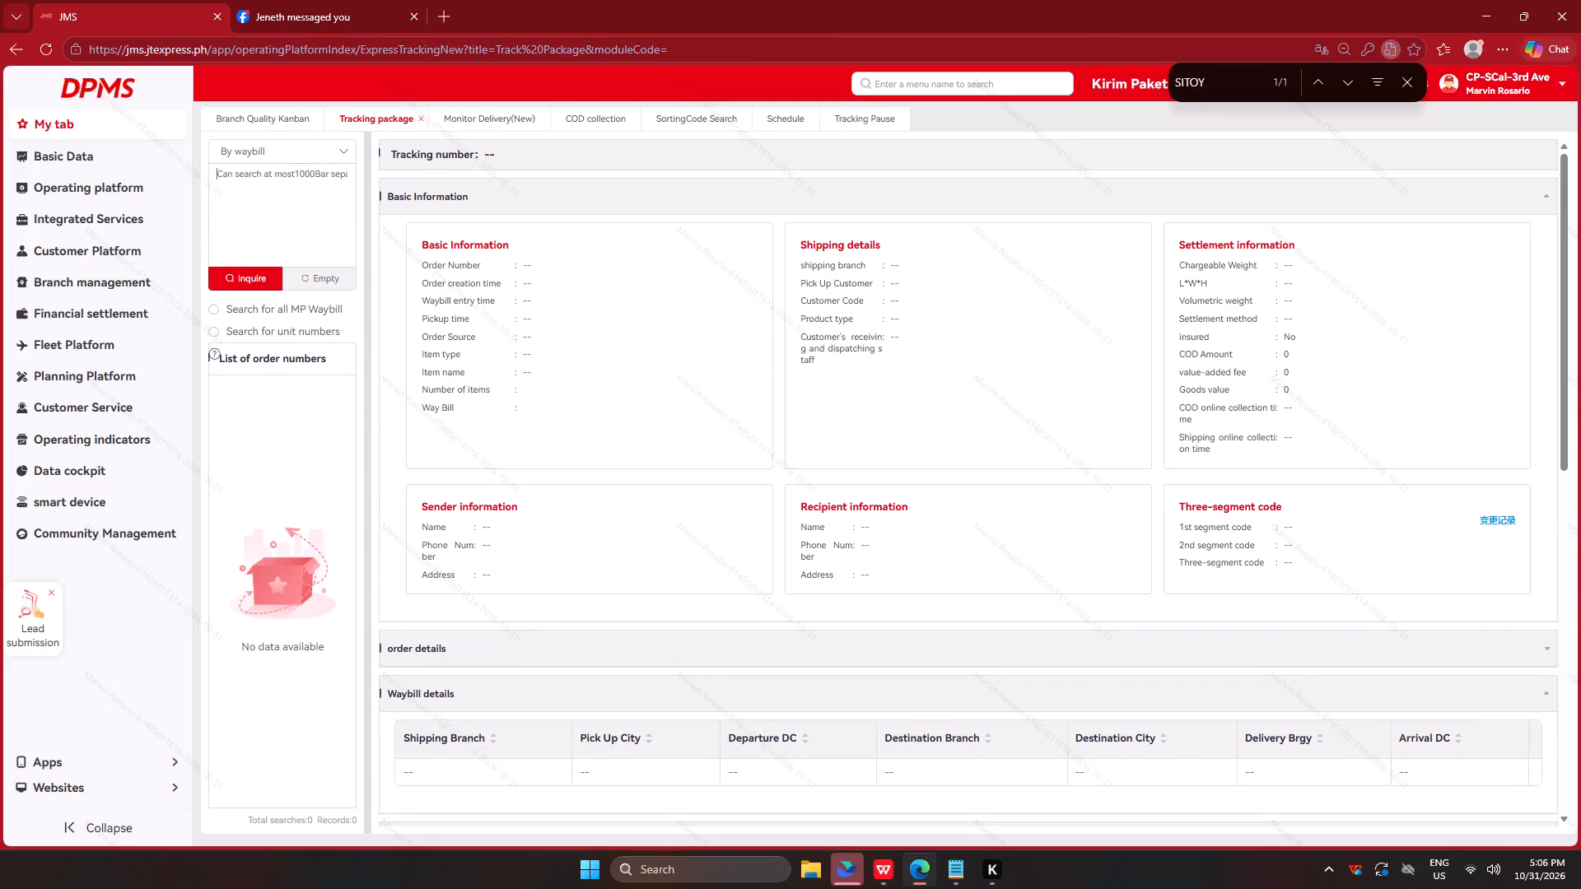
pyautogui.hotkey('ctrl', 'v')
pyautogui.click(256, 282)
pyautogui.scroll(-15, 723, 551)
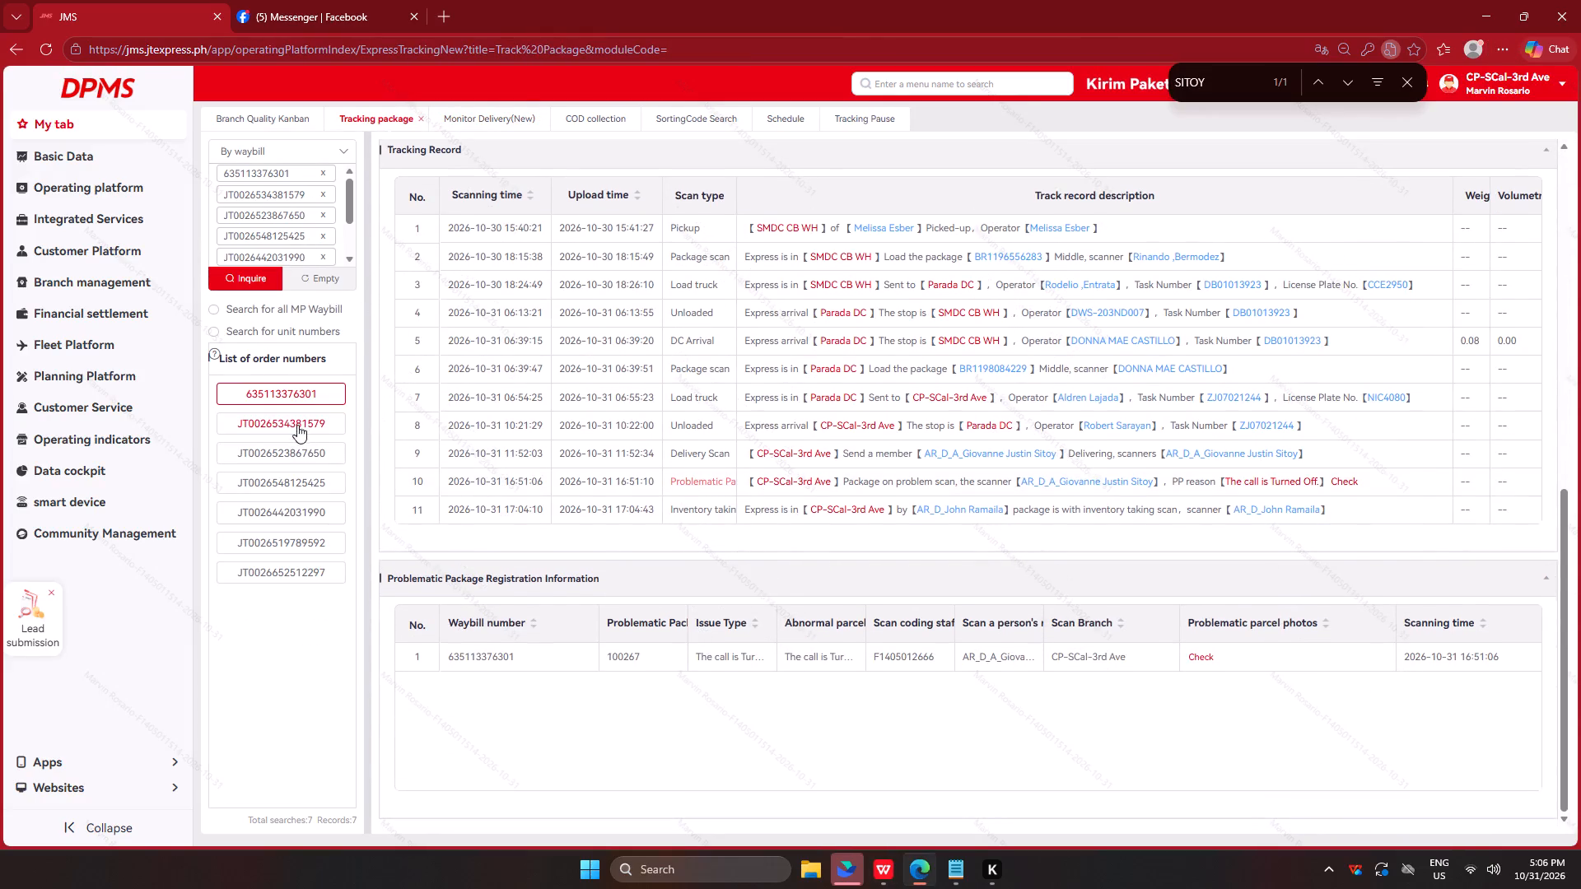
pyautogui.click(295, 417)
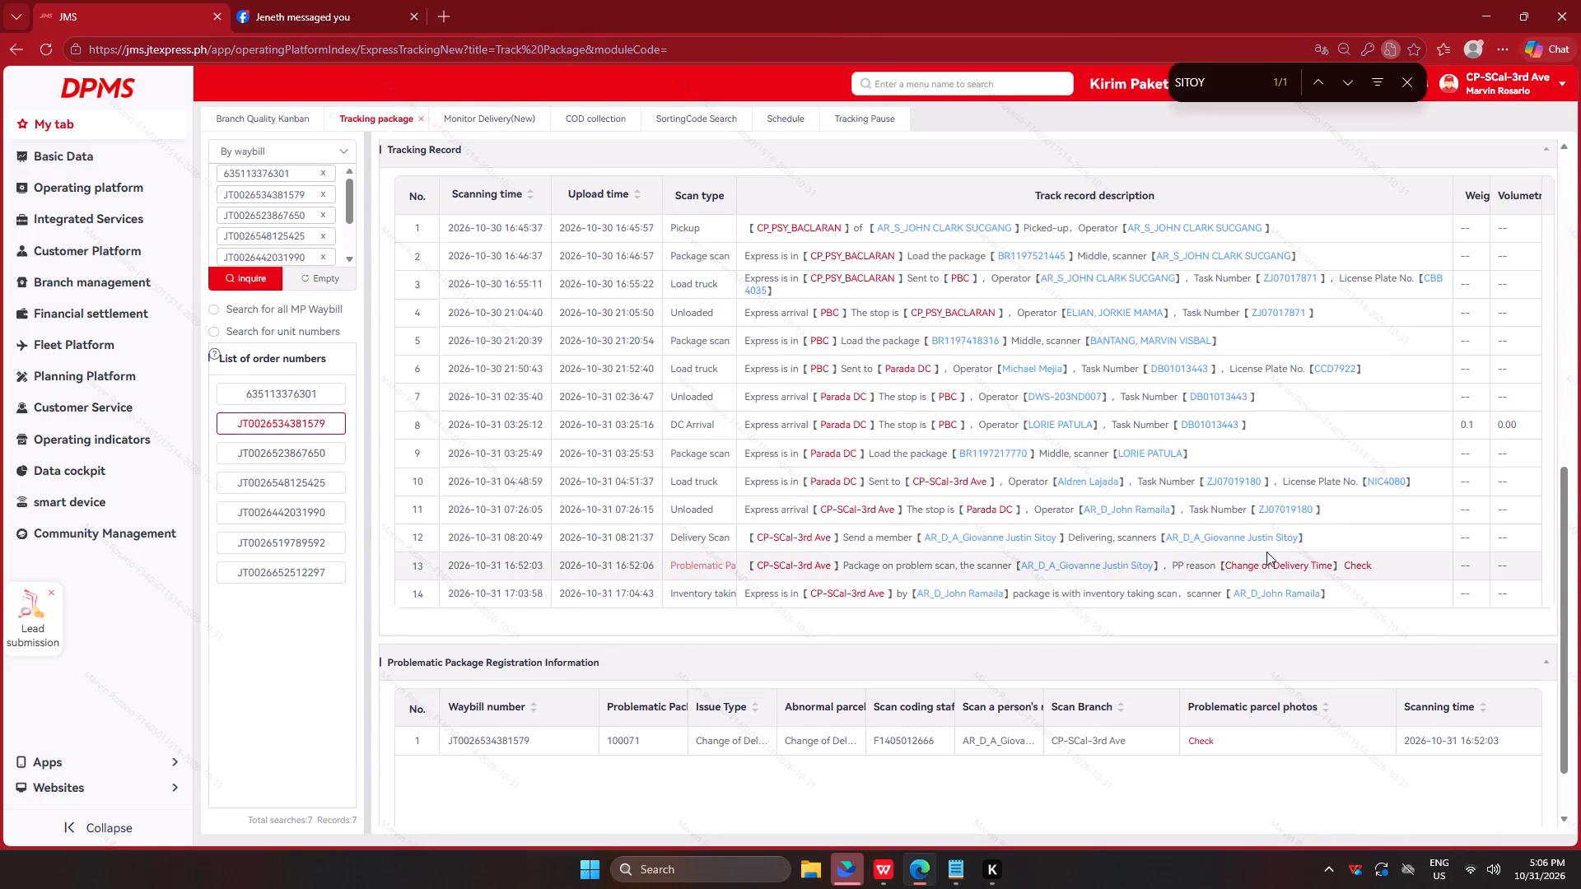
pyautogui.click(1355, 566)
pyautogui.press('Right')
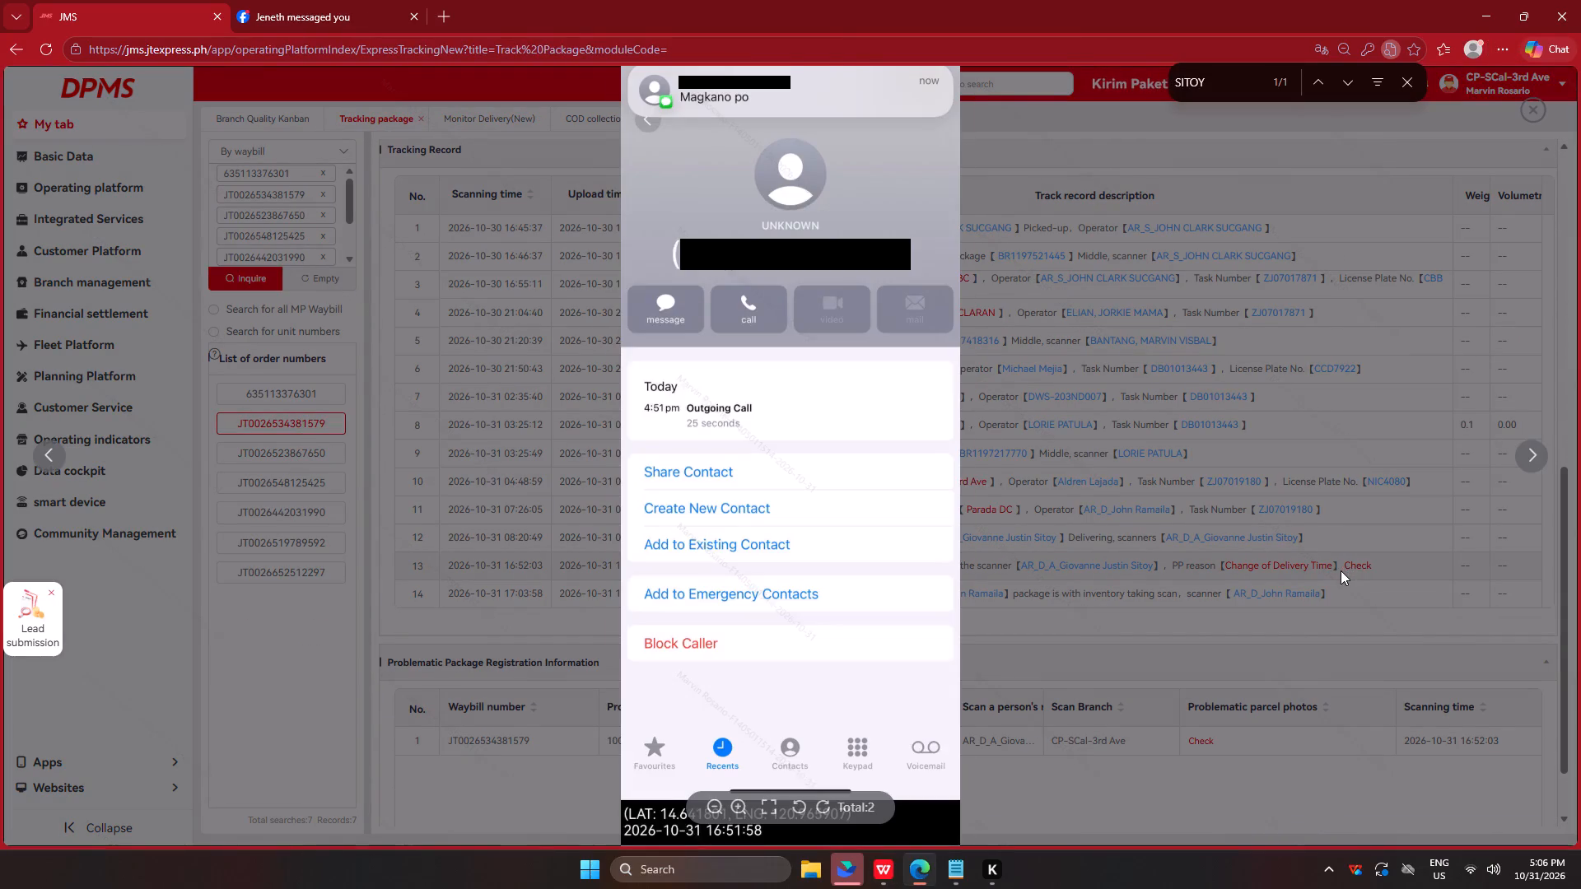
pyautogui.press('Right')
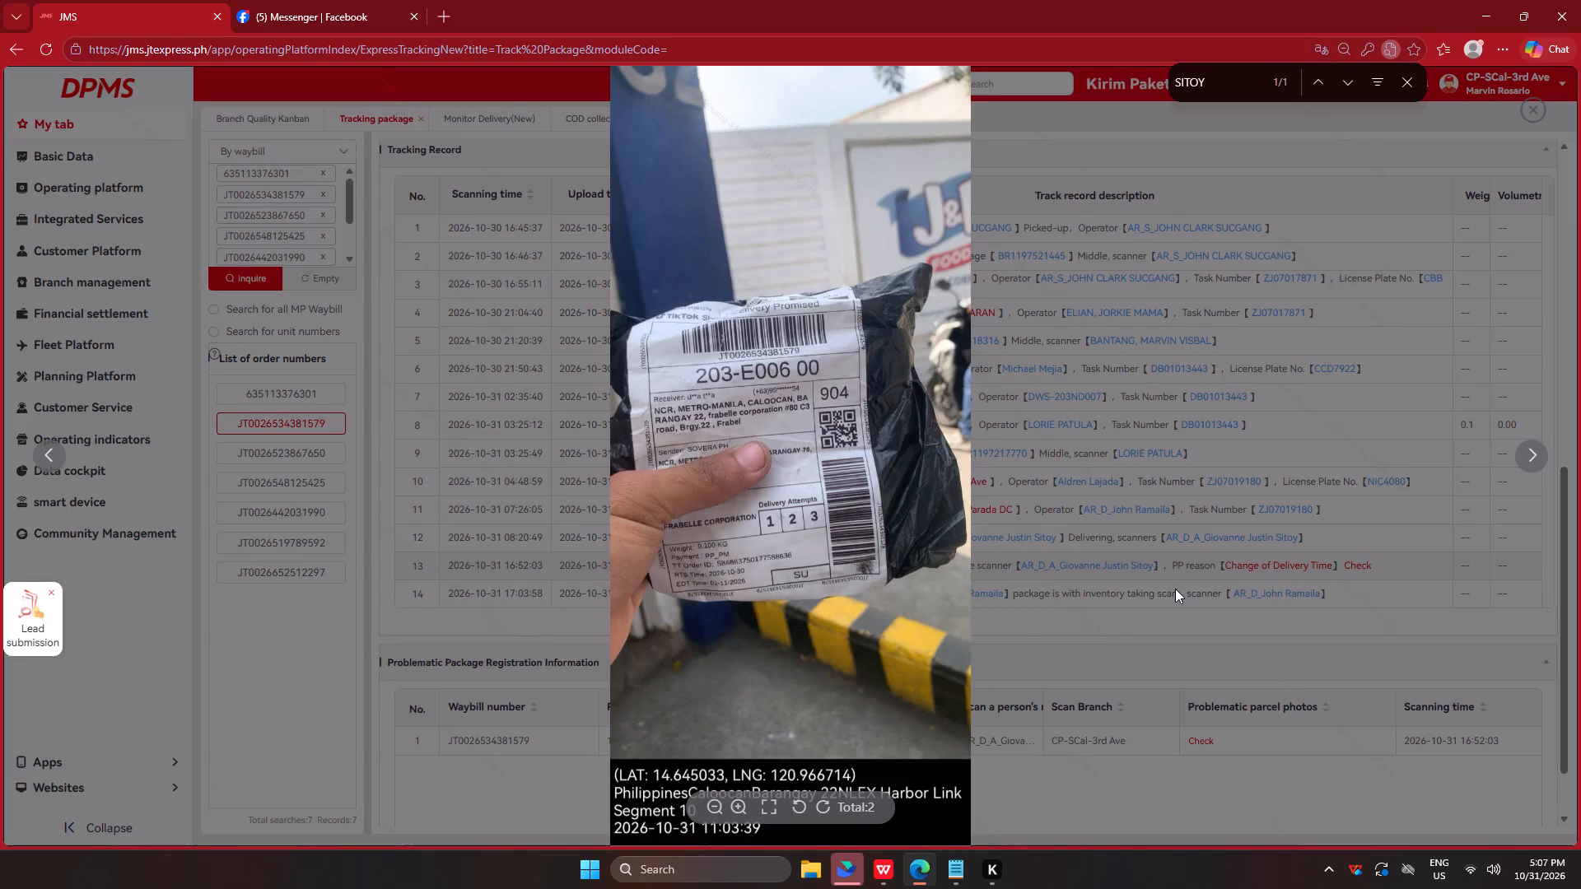
pyautogui.press('Right')
pyautogui.press('Right')
pyautogui.press('Right')
pyautogui.press('Right')
pyautogui.press('Escape')
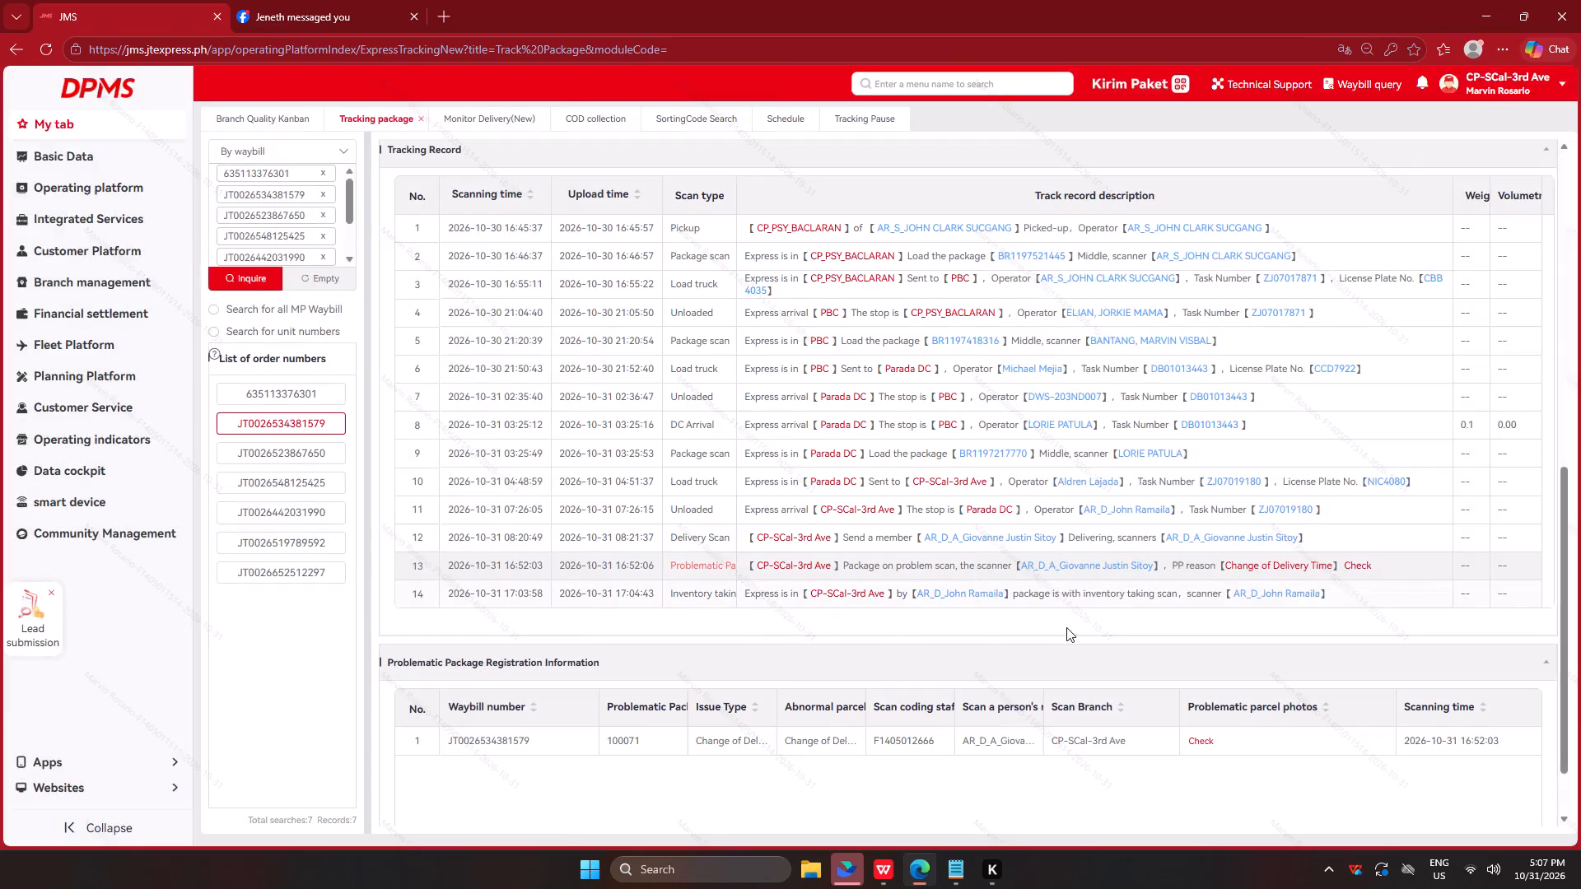
# In the WPS Office CHECKING sheet, copy the REDELIVER status from C258 into C260:C266 for the new waybills.
pyautogui.hotkey('alt', 'Tab')
pyautogui.click(520, 399)
pyautogui.hotkey('ctrl', 'c')
pyautogui.moveTo(507, 447); pyautogui.dragTo(497, 562)
pyautogui.hotkey('ctrl', 'v')
pyautogui.hotkey('alt', 'Tab')
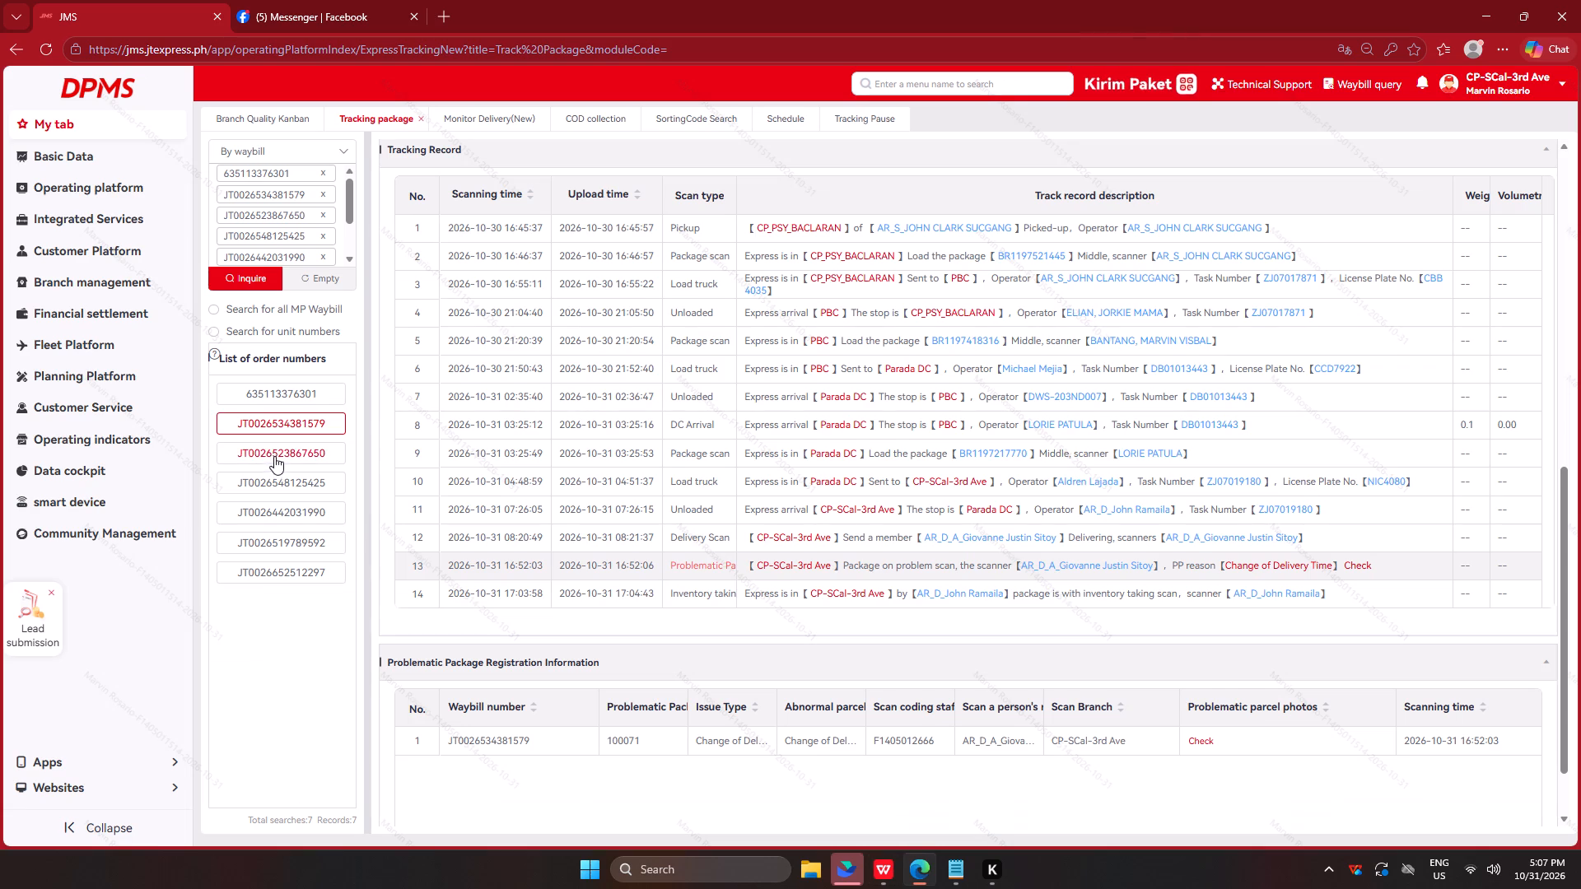
pyautogui.click(275, 455)
pyautogui.click(287, 484)
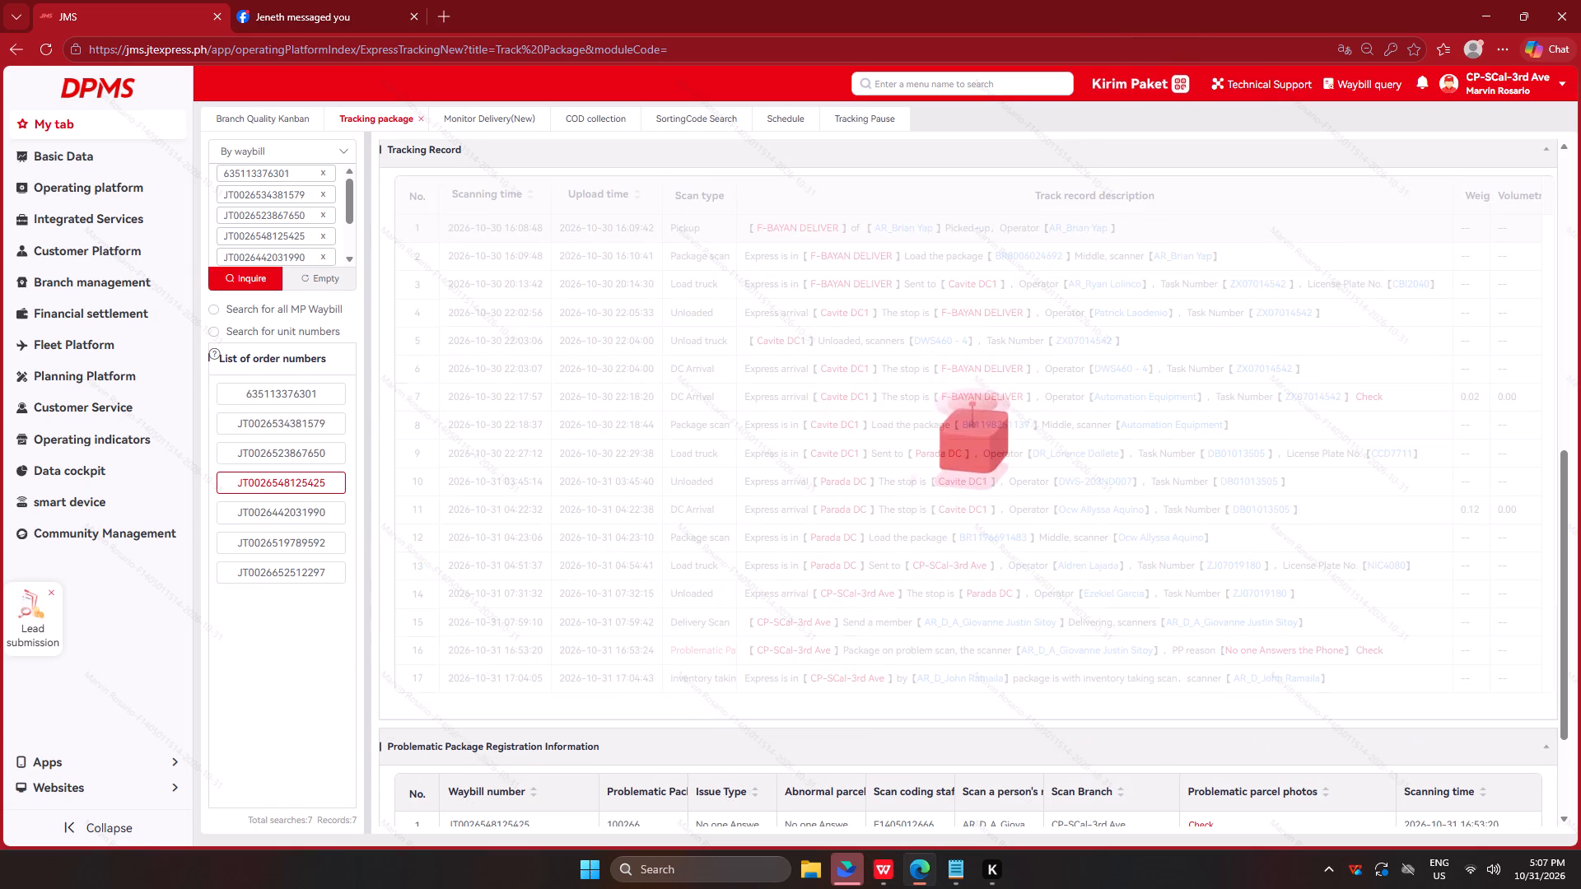
pyautogui.scroll(-5, 711, 510)
pyautogui.click(295, 509)
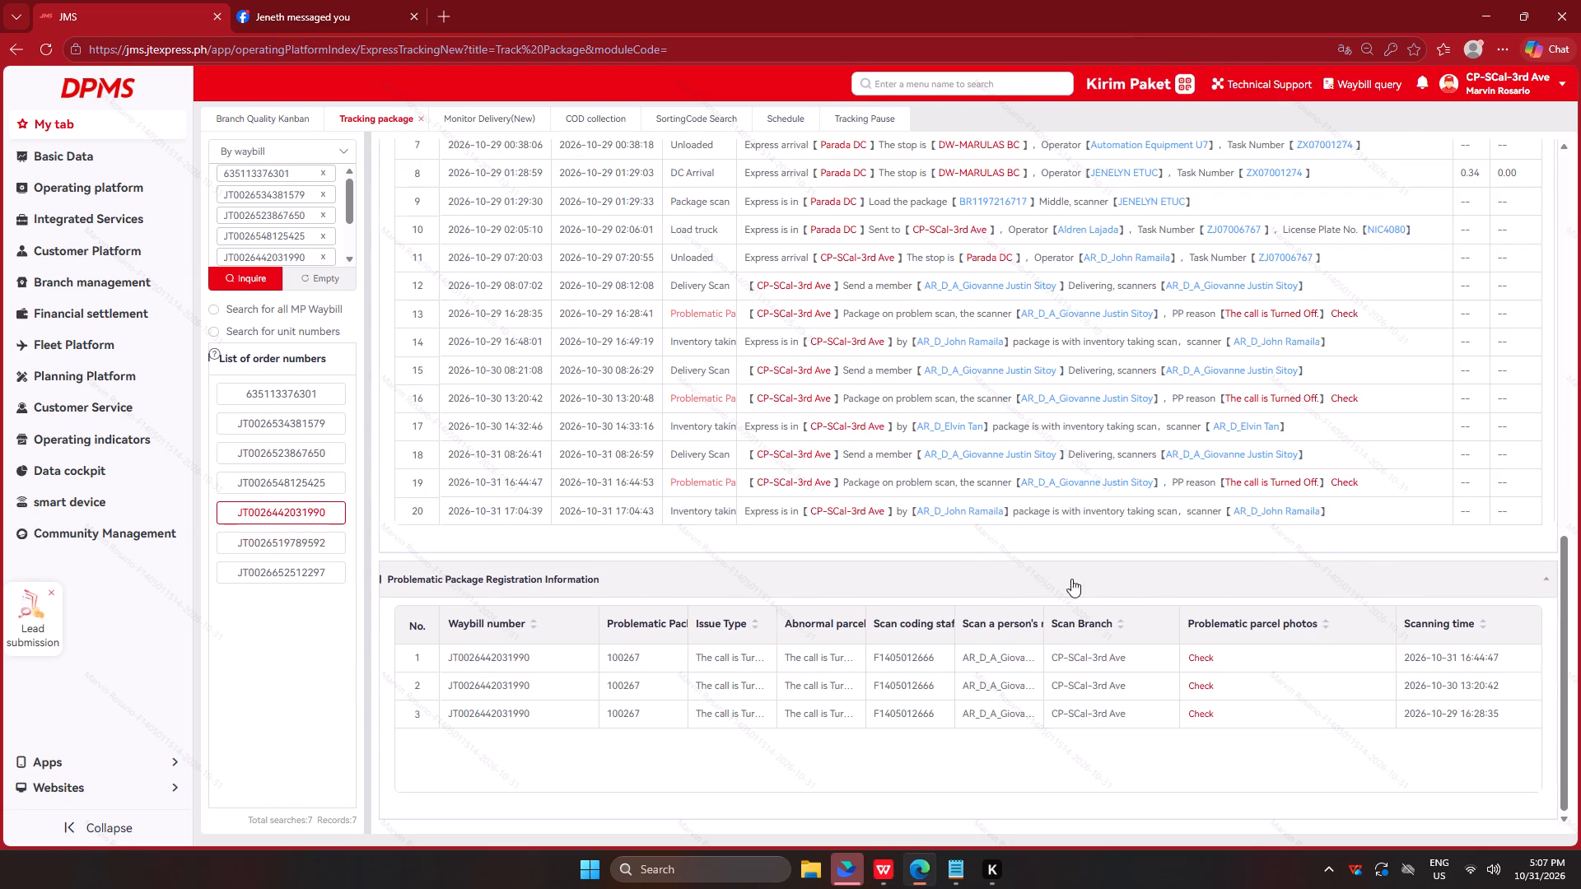
pyautogui.click(1349, 482)
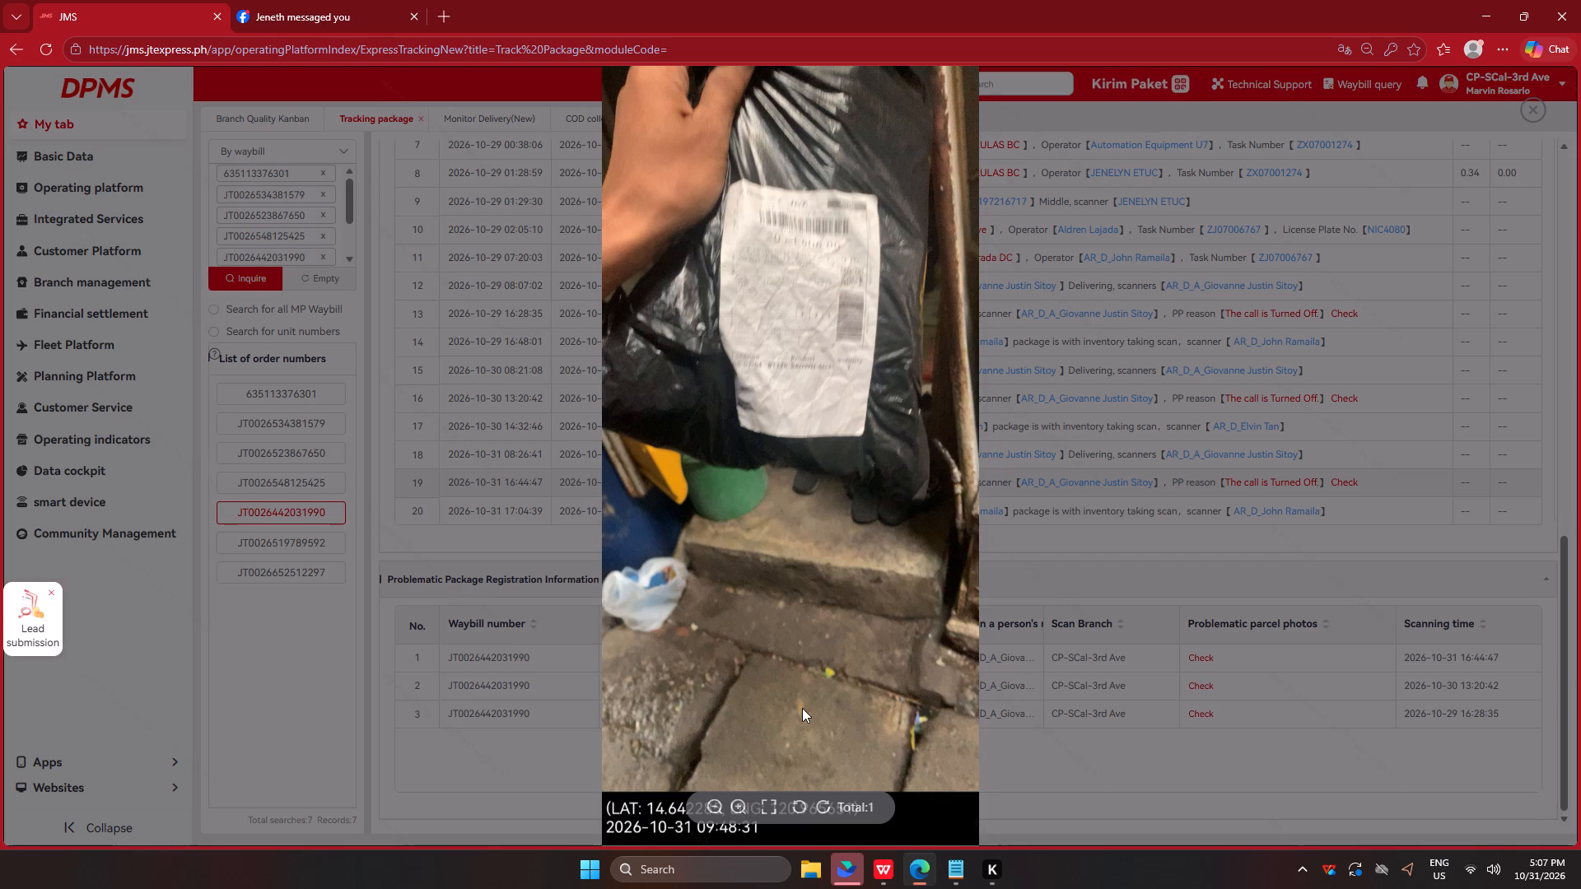
pyautogui.press('Escape')
pyautogui.hotkey('alt', 'Tab')
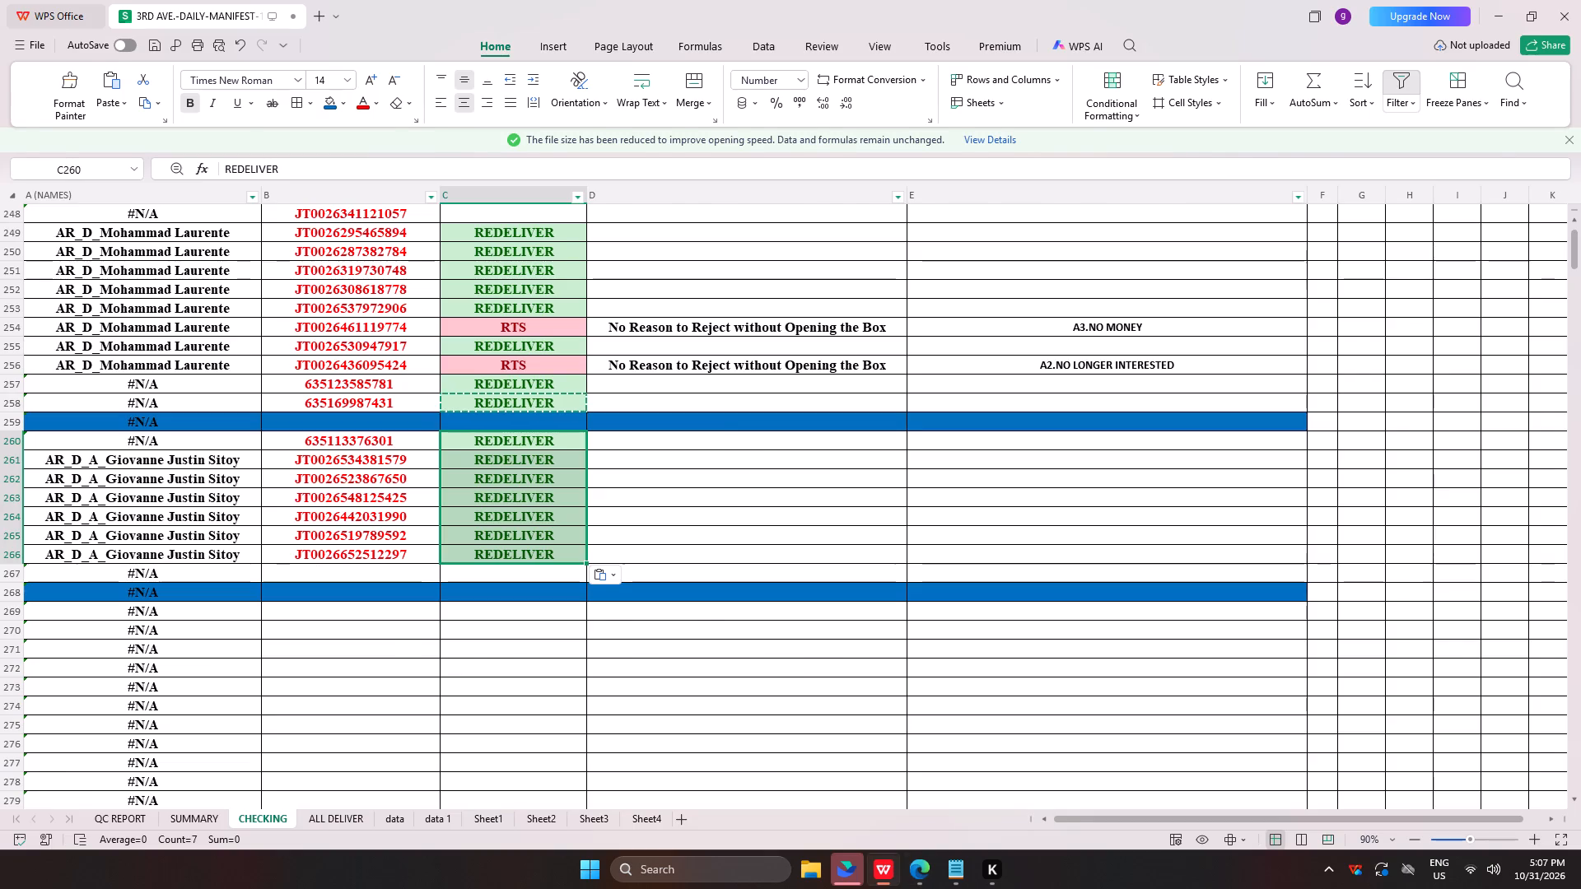
pyautogui.hotkey('alt', 'Tab')
pyautogui.click(319, 540)
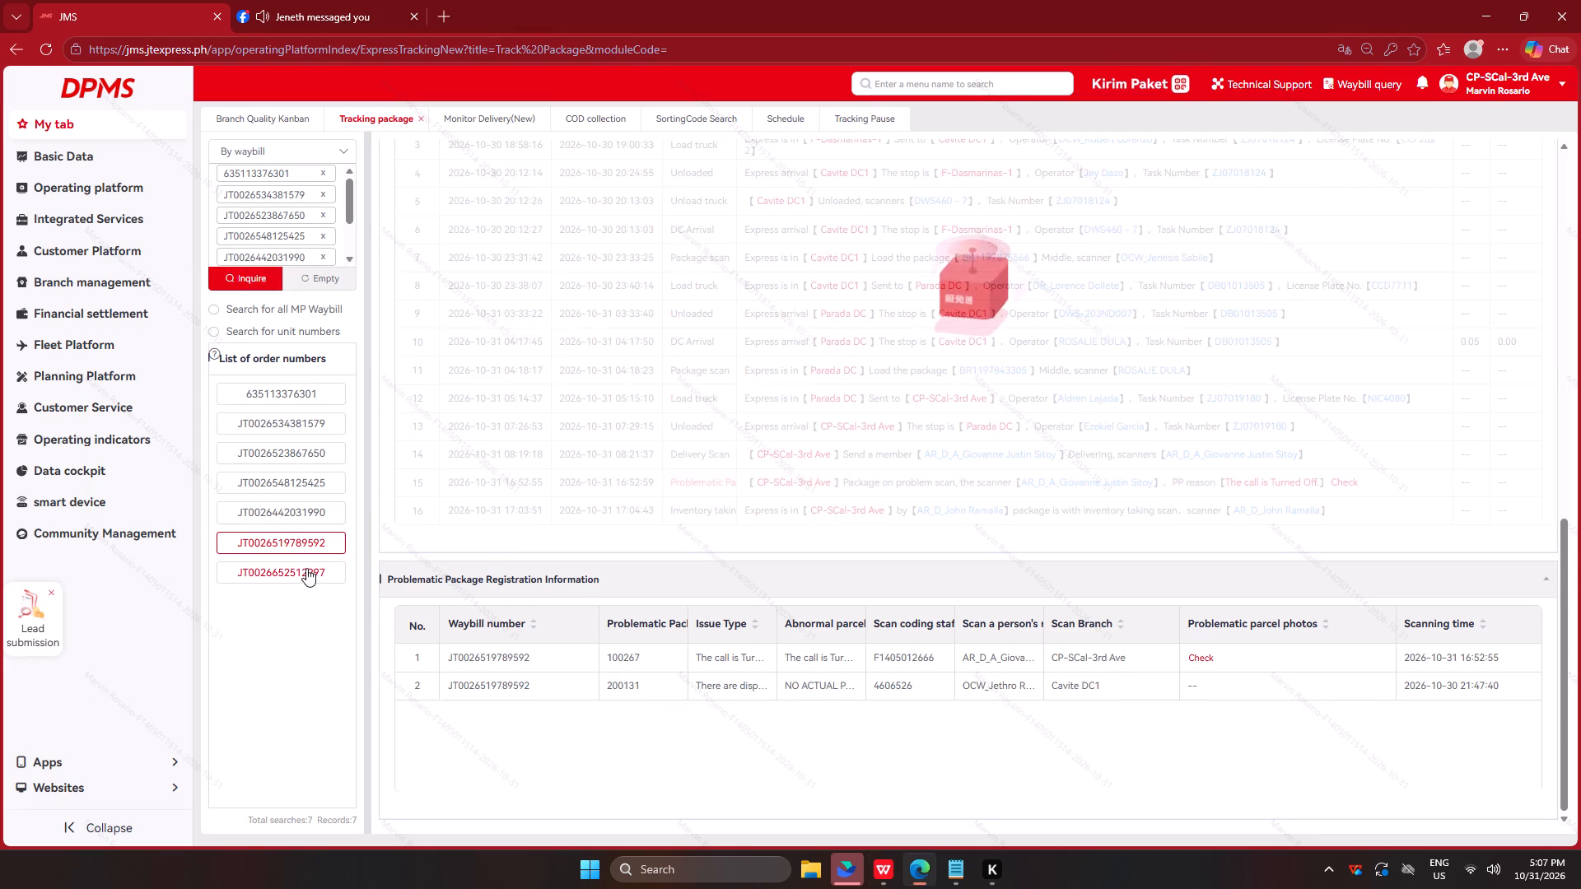
pyautogui.click(305, 570)
pyautogui.hotkey('alt', 'Tab')
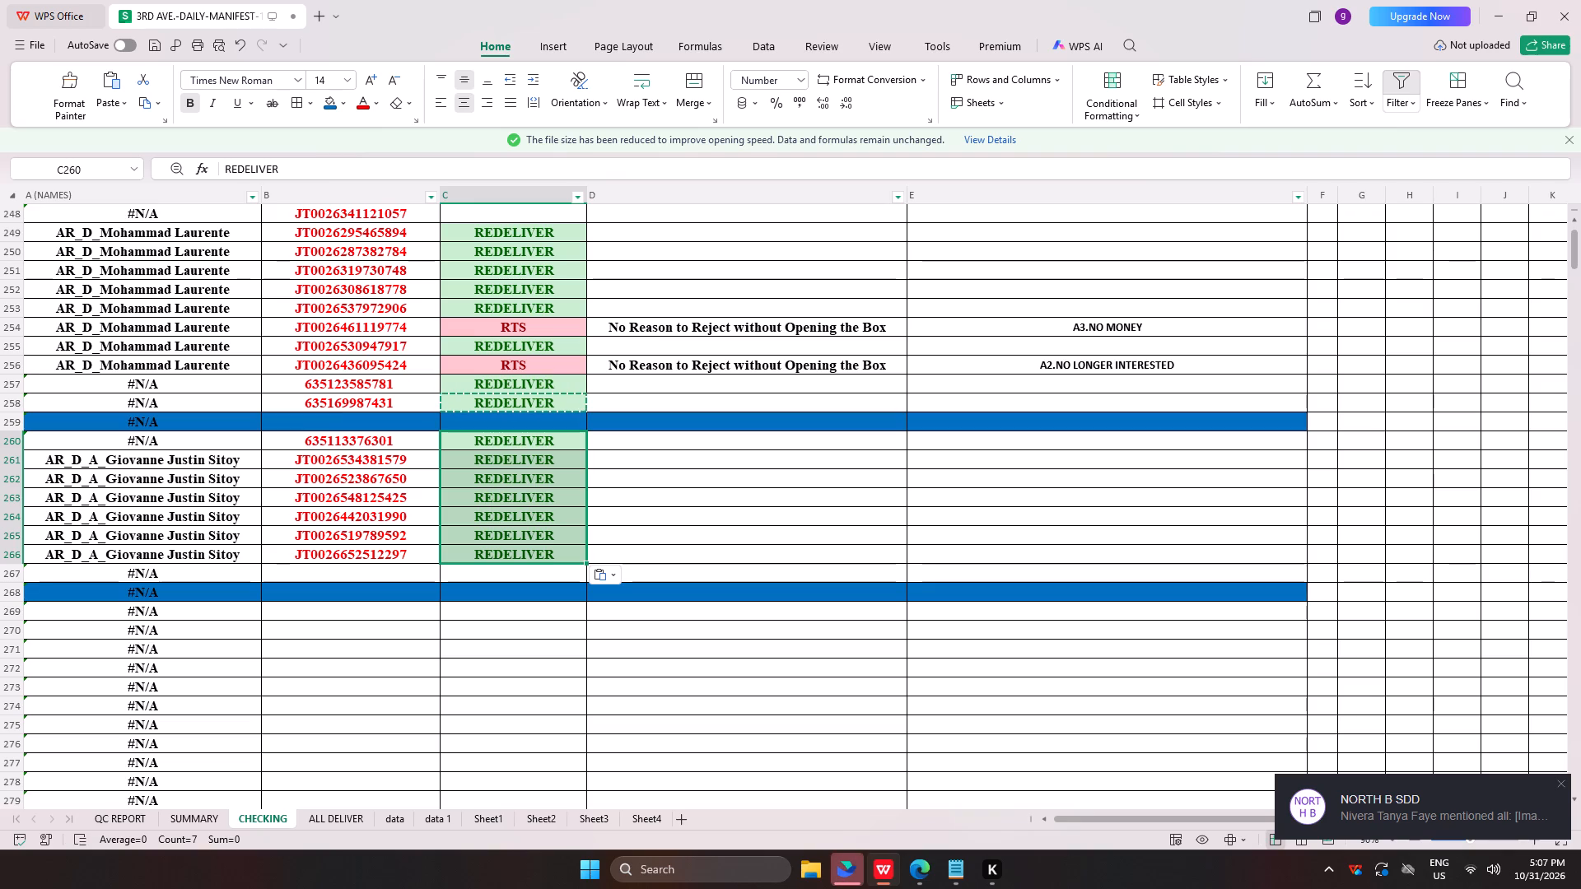
pyautogui.hotkey('alt', 'Tab')
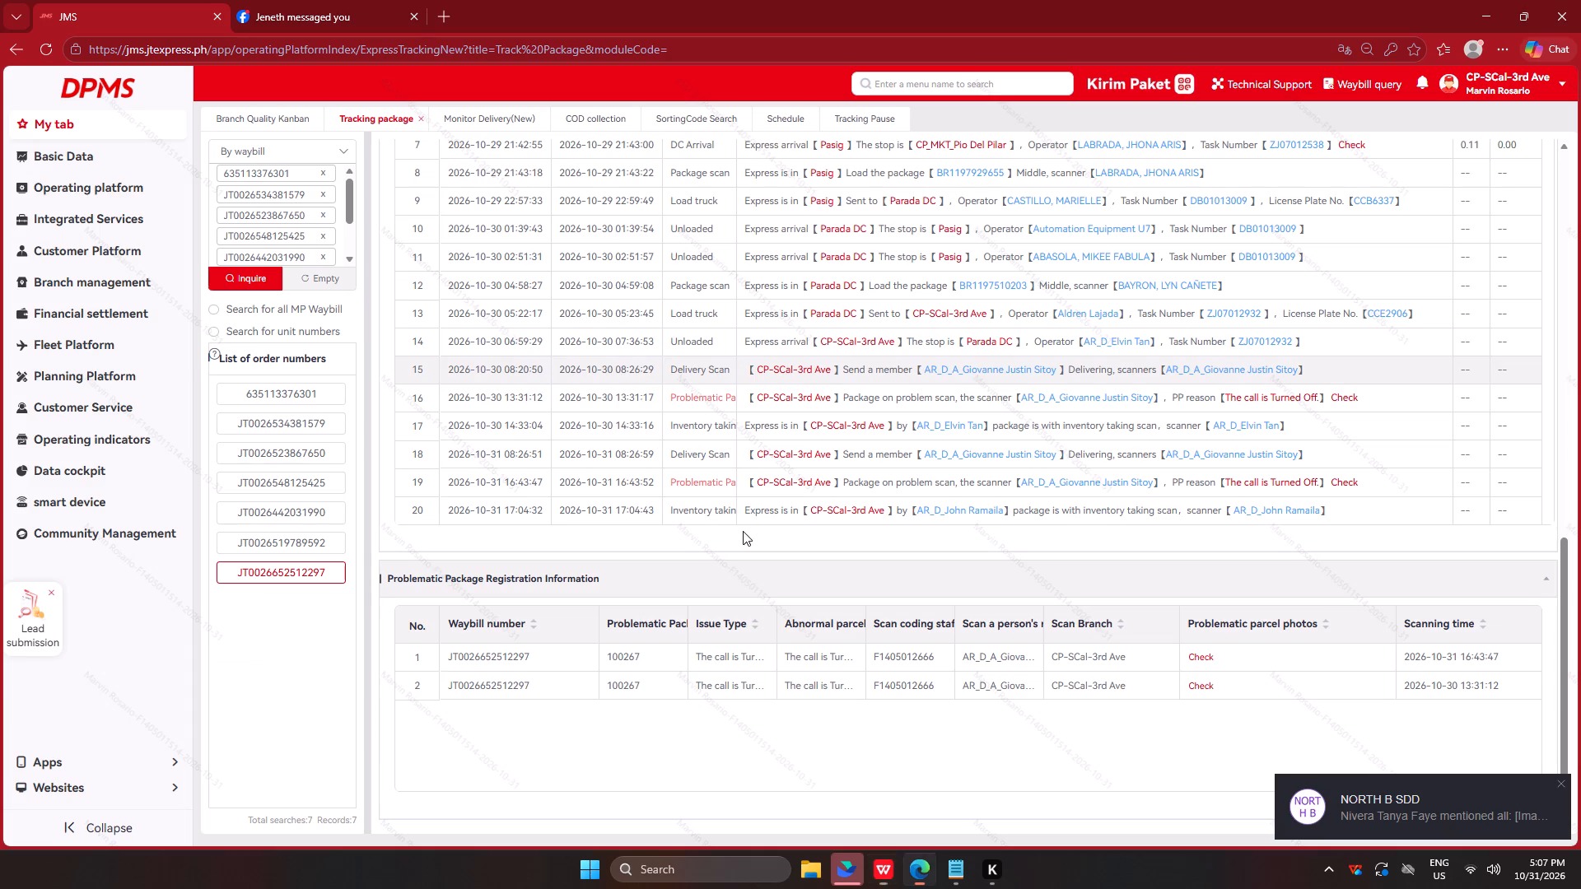
# Search the COD collection records with courier Sitoy as the Pod Rider, and return to the WPS Office manifest.
pyautogui.click(581, 118)
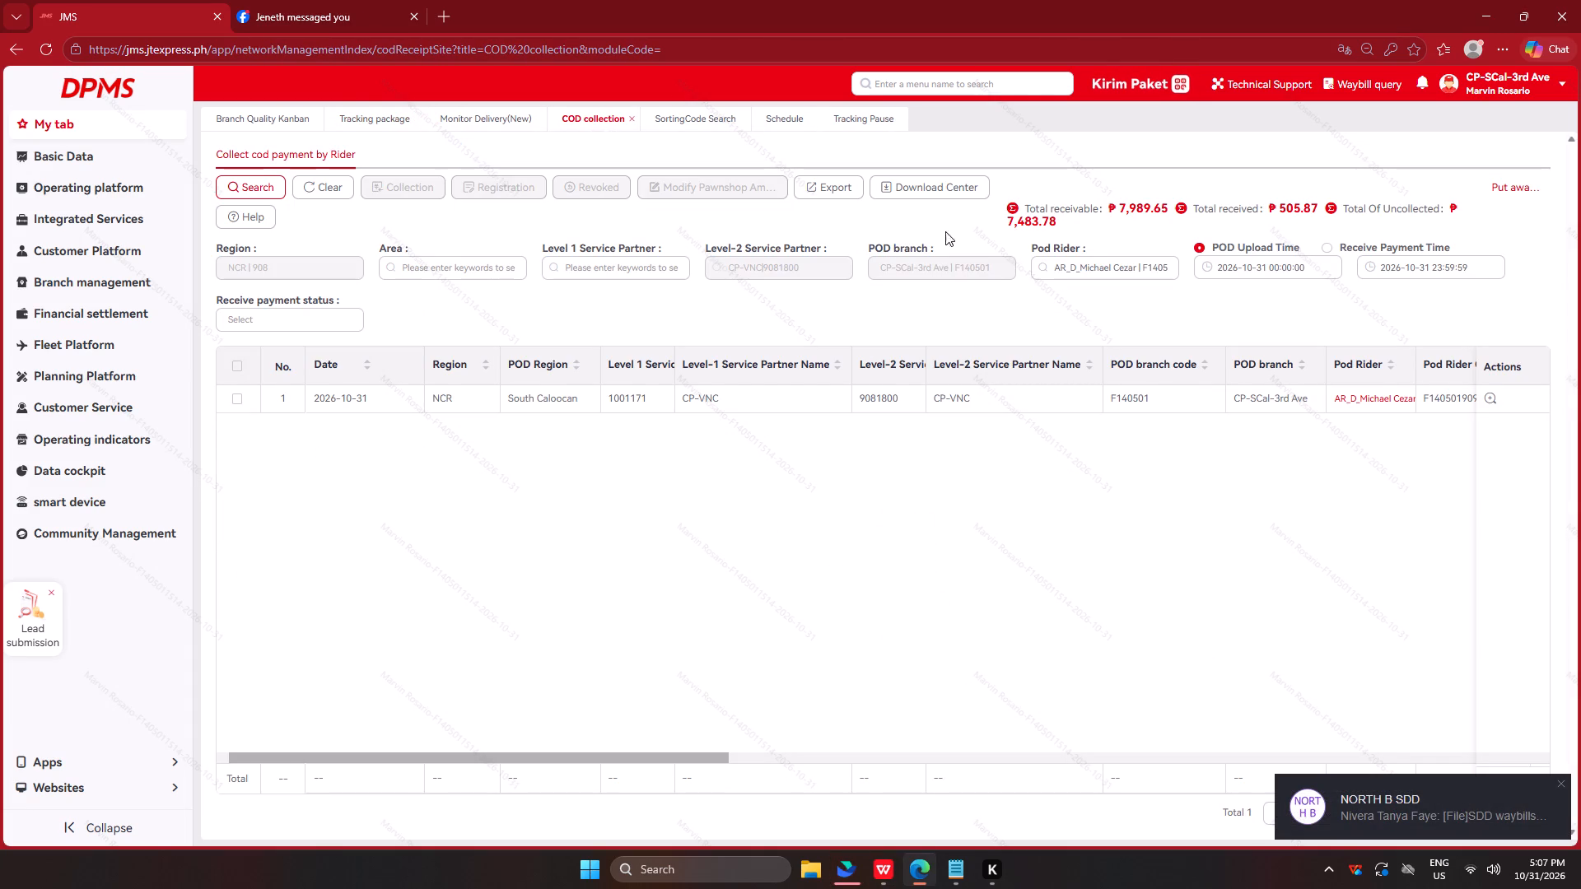
pyautogui.click(1172, 270)
pyautogui.click(1139, 262)
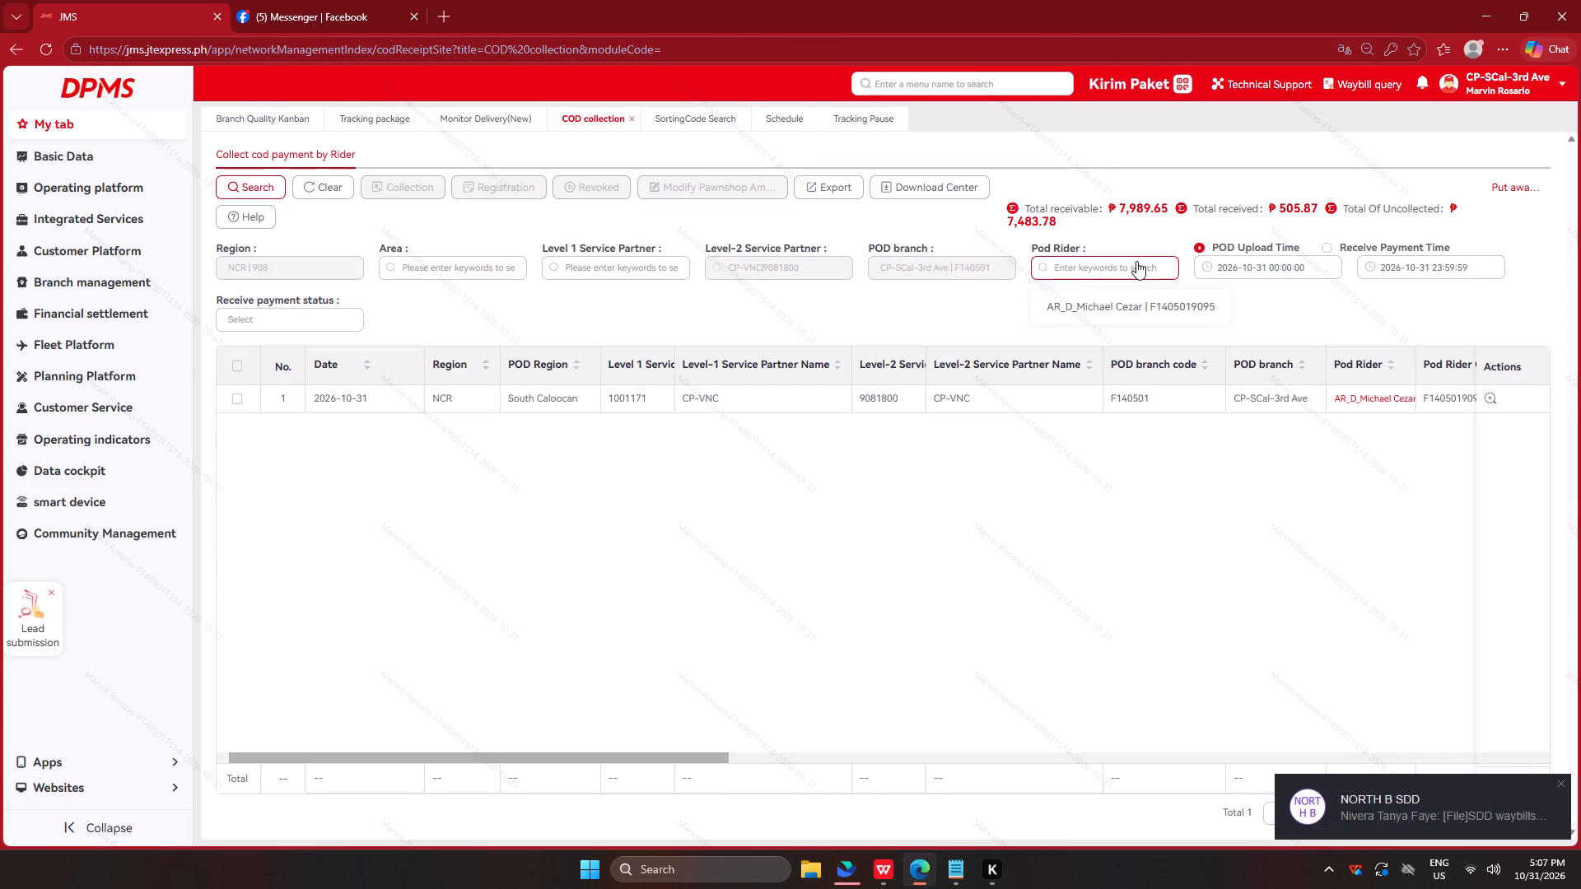
pyautogui.write('SITOY')
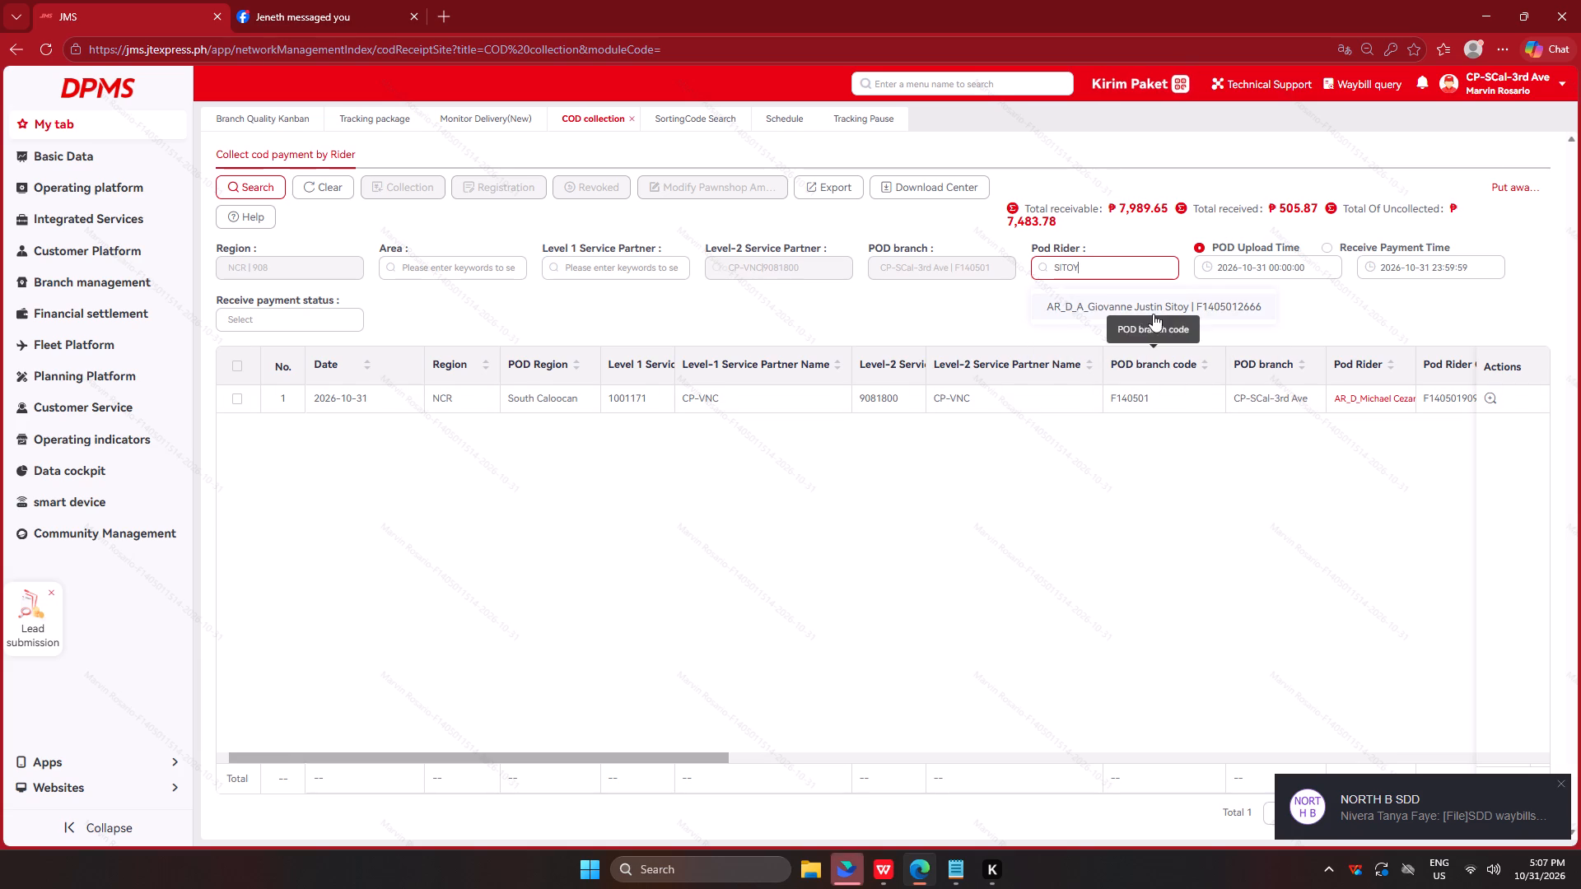
pyautogui.click(1154, 313)
pyautogui.click(254, 179)
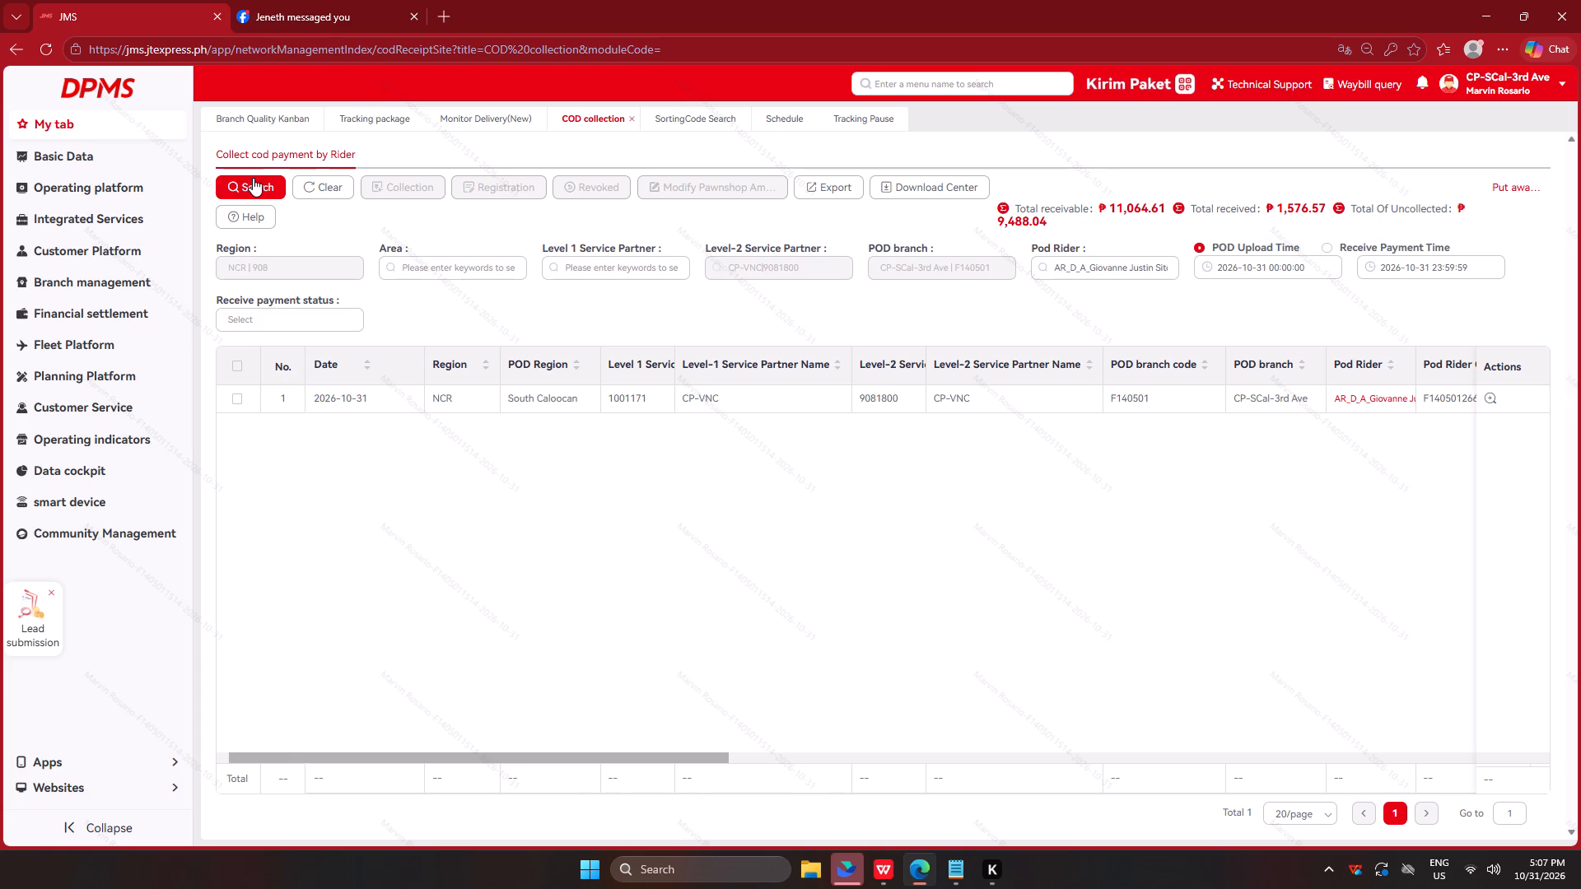
pyautogui.hotkey('alt', 'Tab')
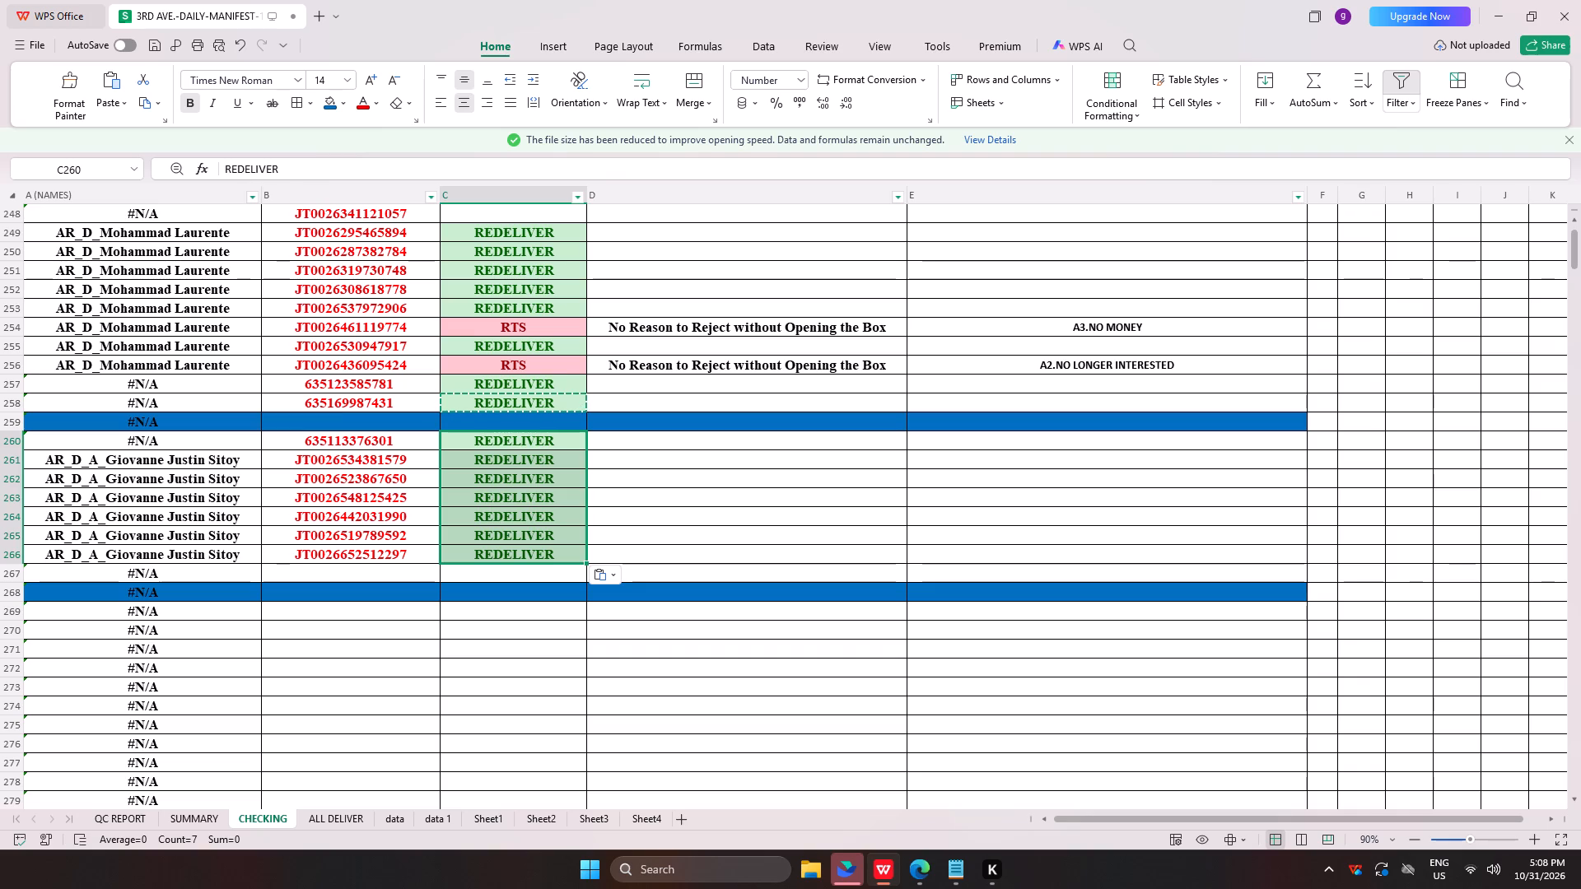
pyautogui.click(307, 573)
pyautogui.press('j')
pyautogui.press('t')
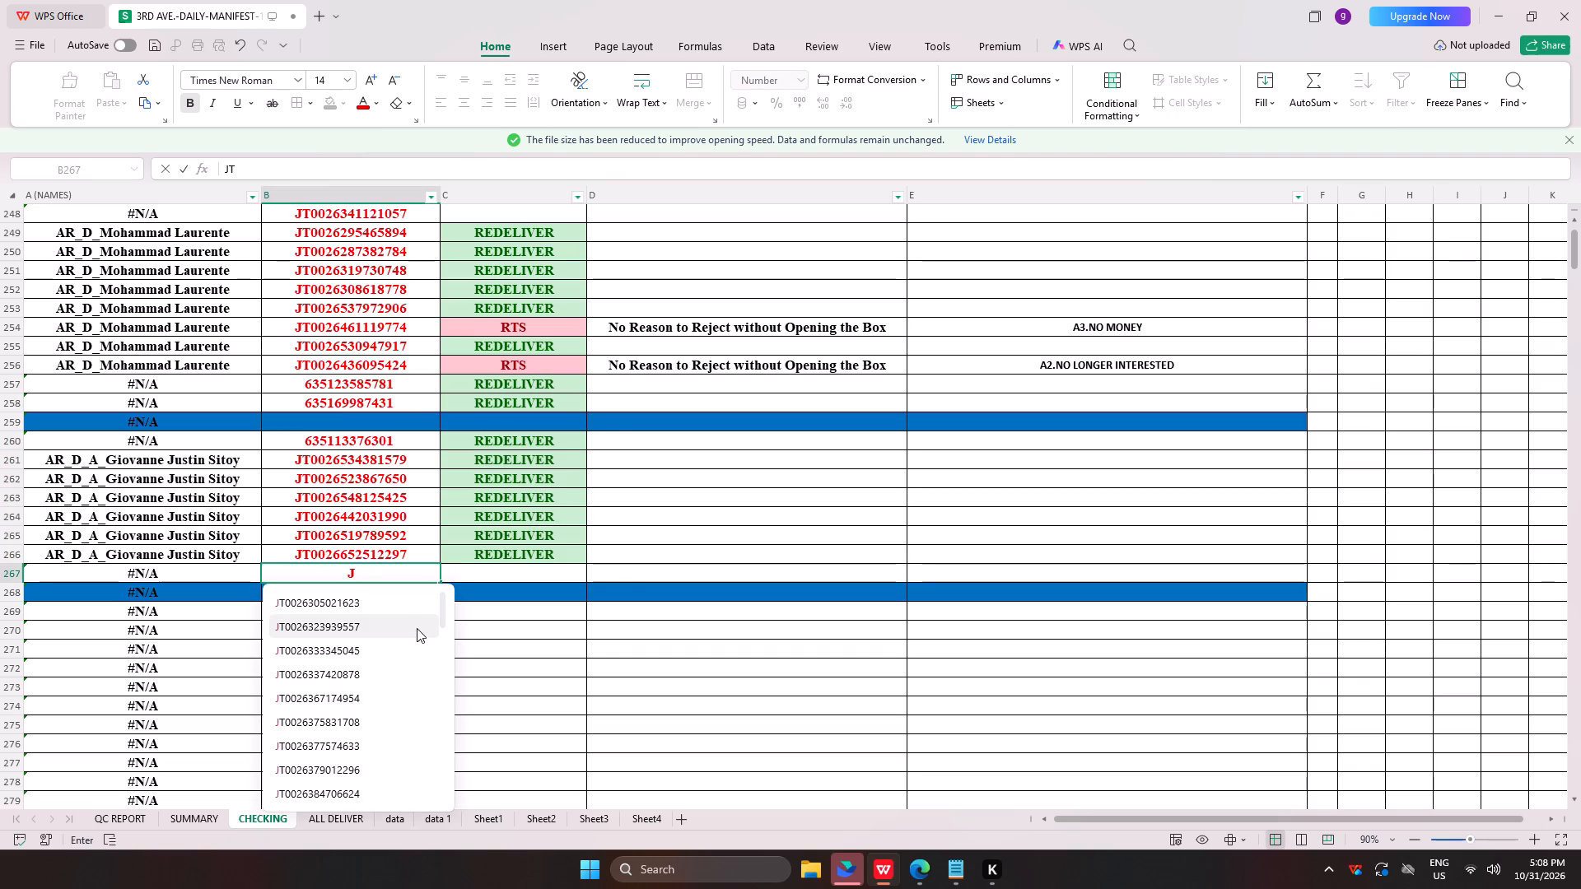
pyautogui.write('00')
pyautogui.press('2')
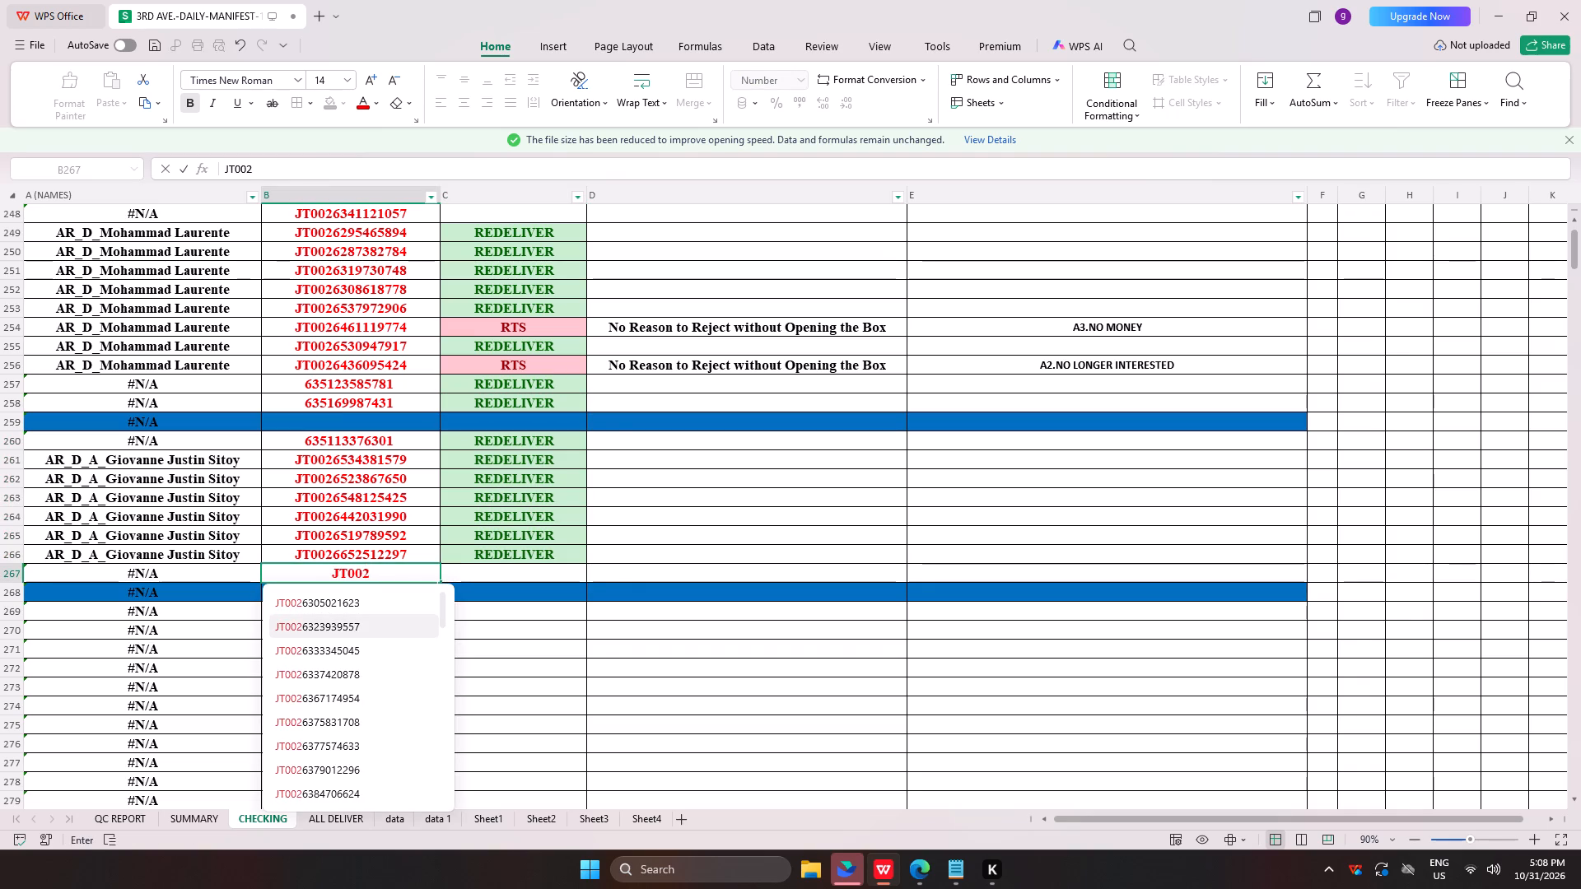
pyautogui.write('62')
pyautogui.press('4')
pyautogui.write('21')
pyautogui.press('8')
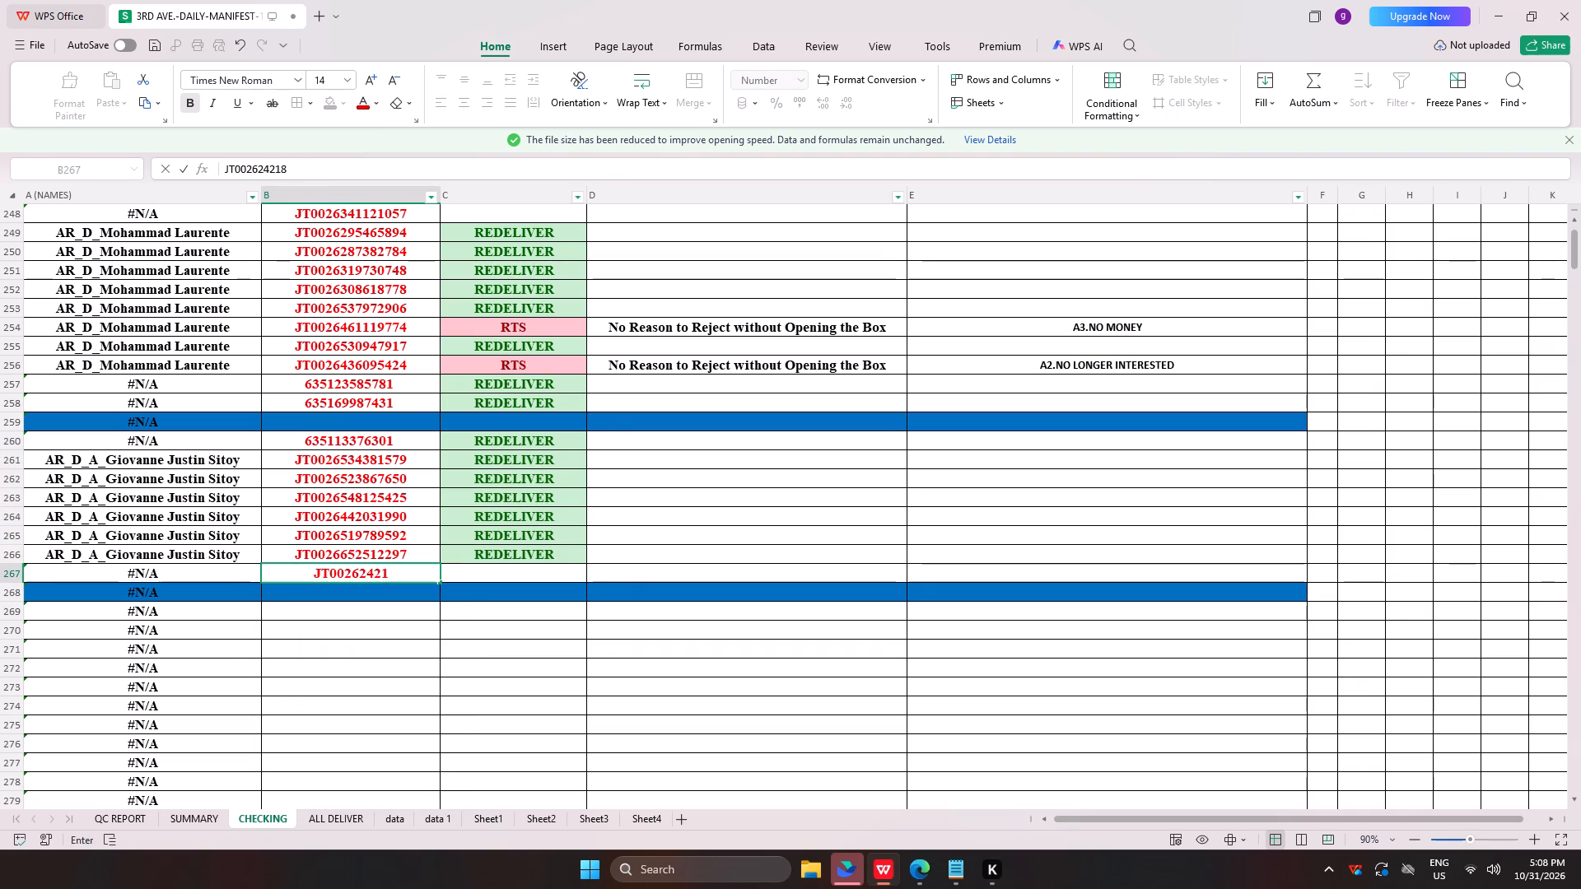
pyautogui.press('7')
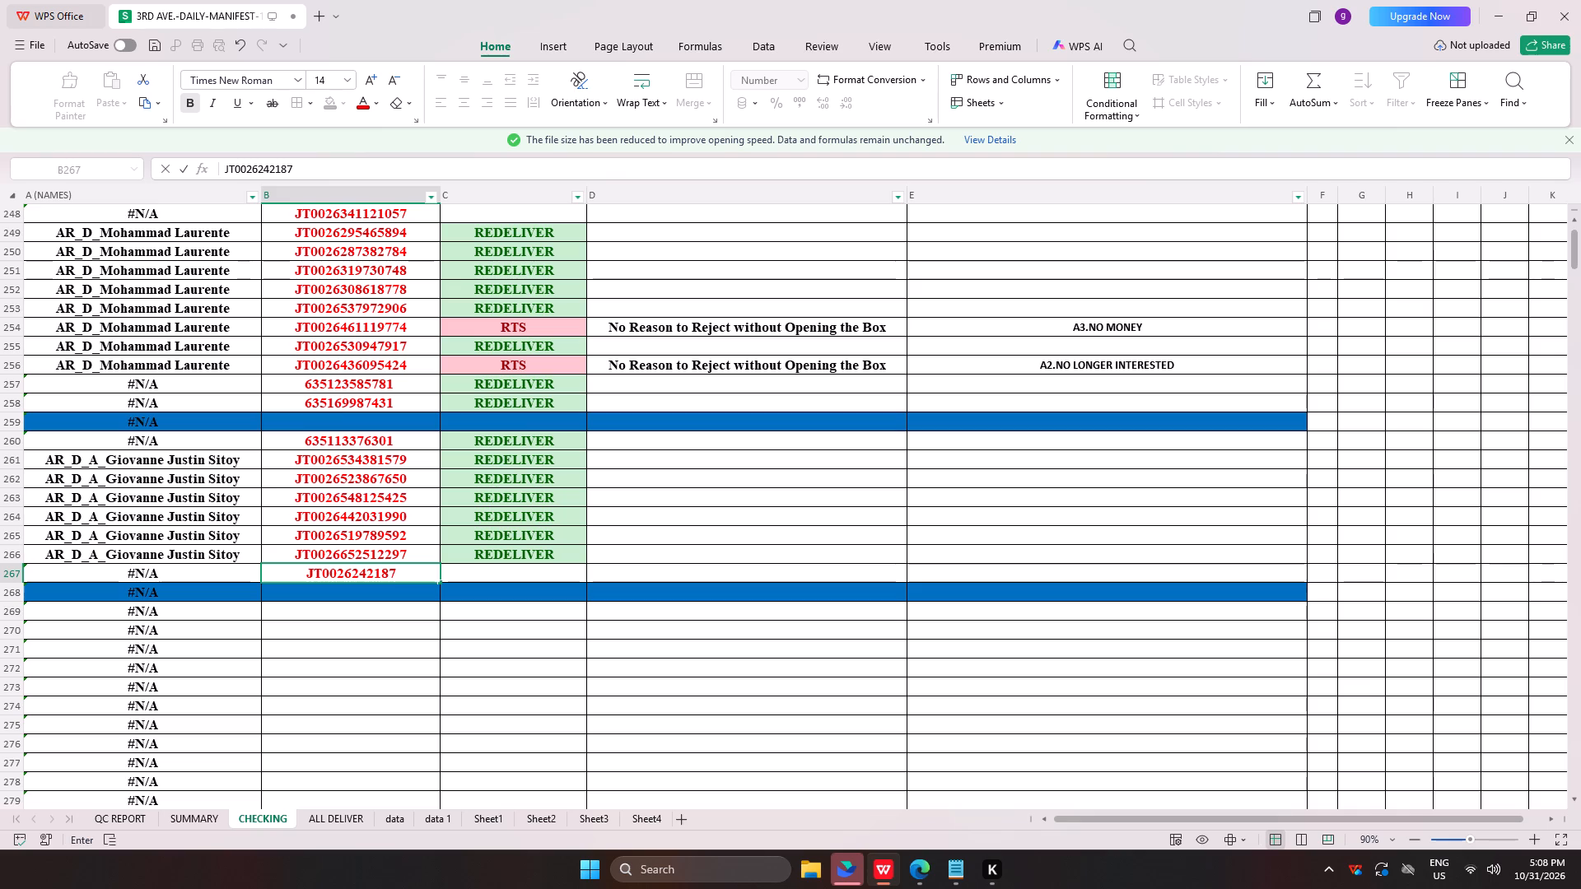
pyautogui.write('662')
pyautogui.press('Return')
pyautogui.click(802, 538)
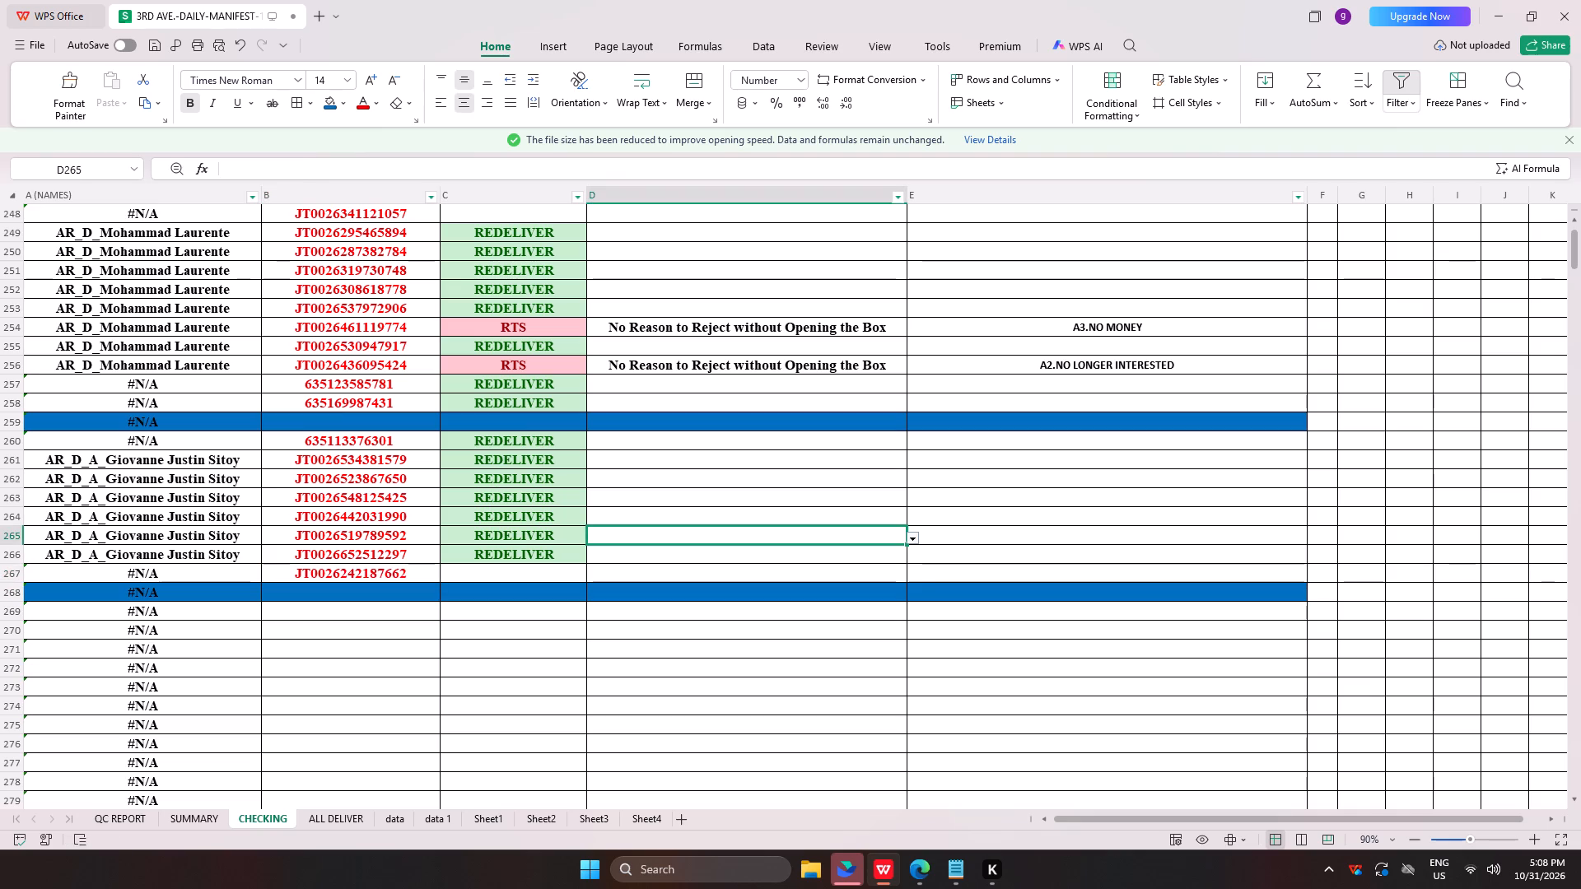
# Switch to the JMS COD collection page in Microsoft Edge.
pyautogui.click(921, 885)
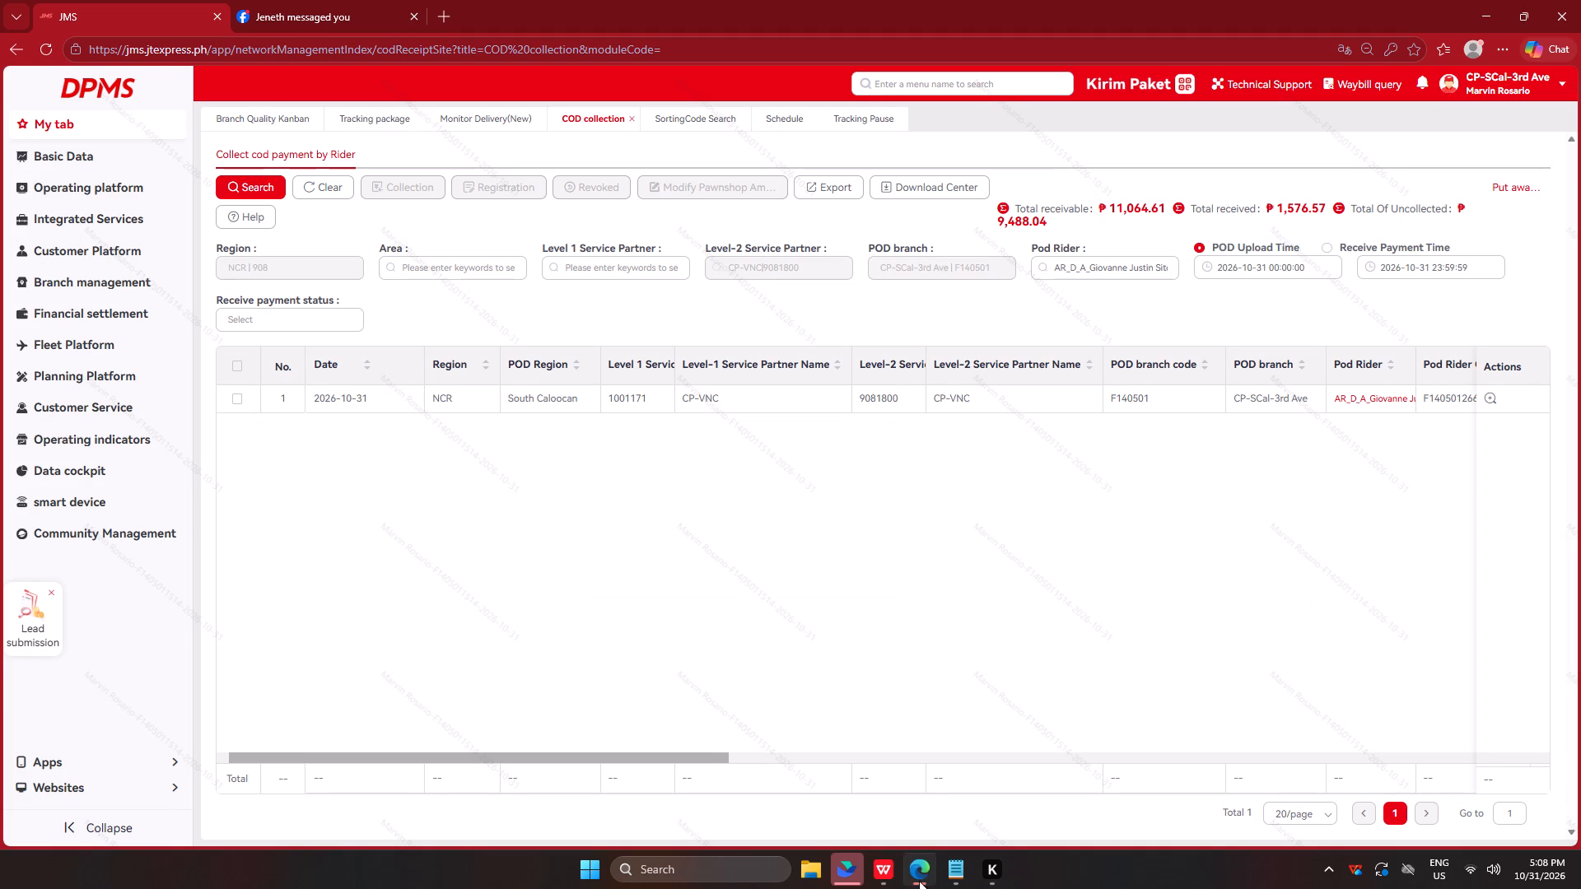
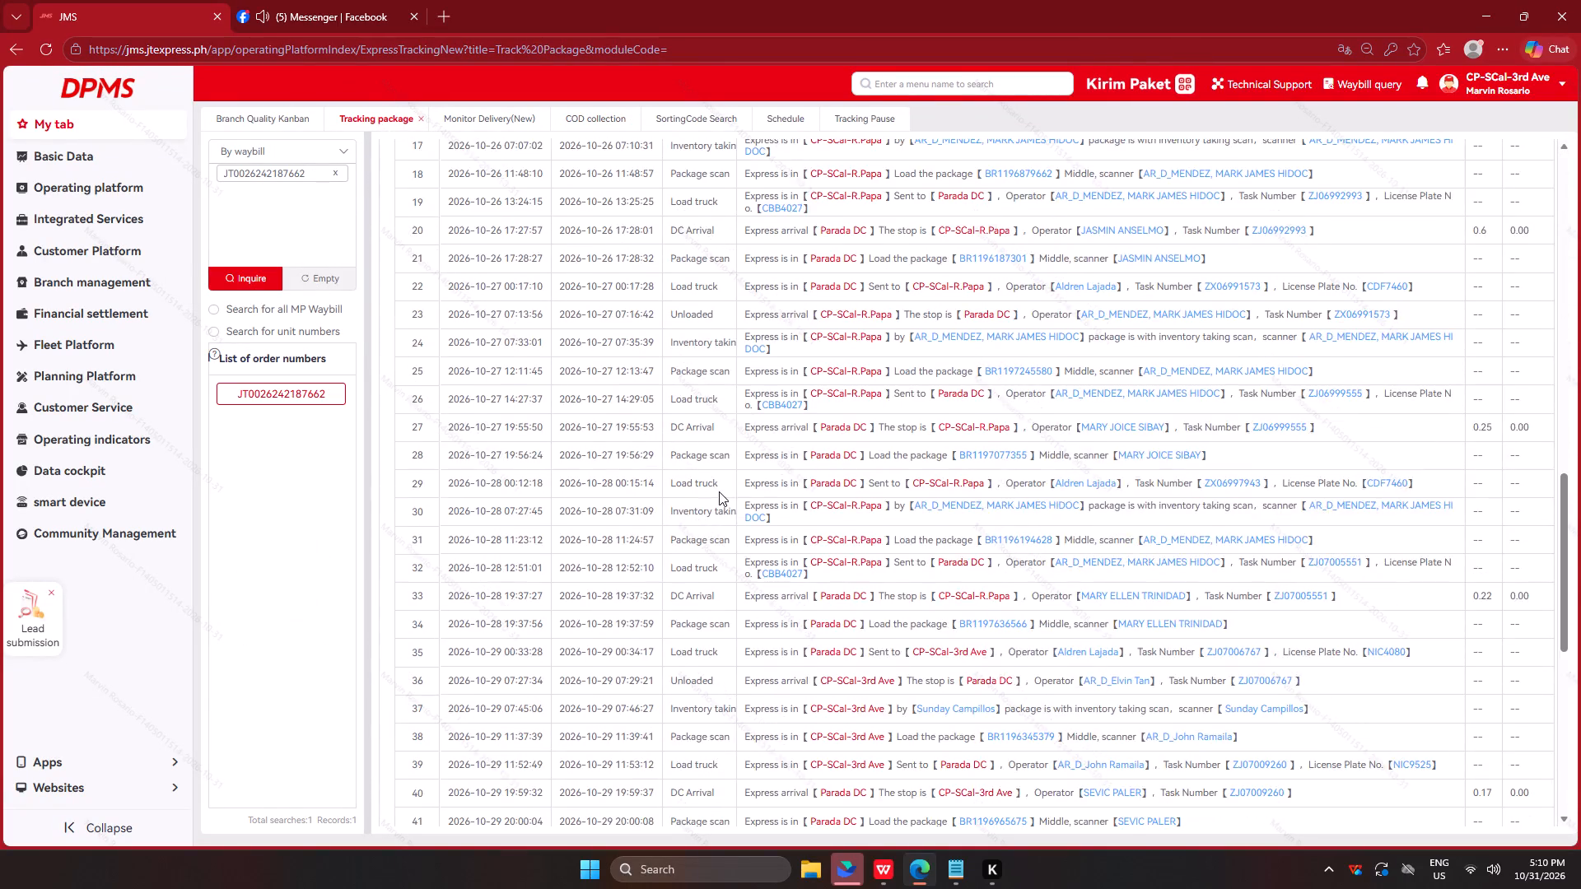
pyautogui.scroll(-14, 720, 531)
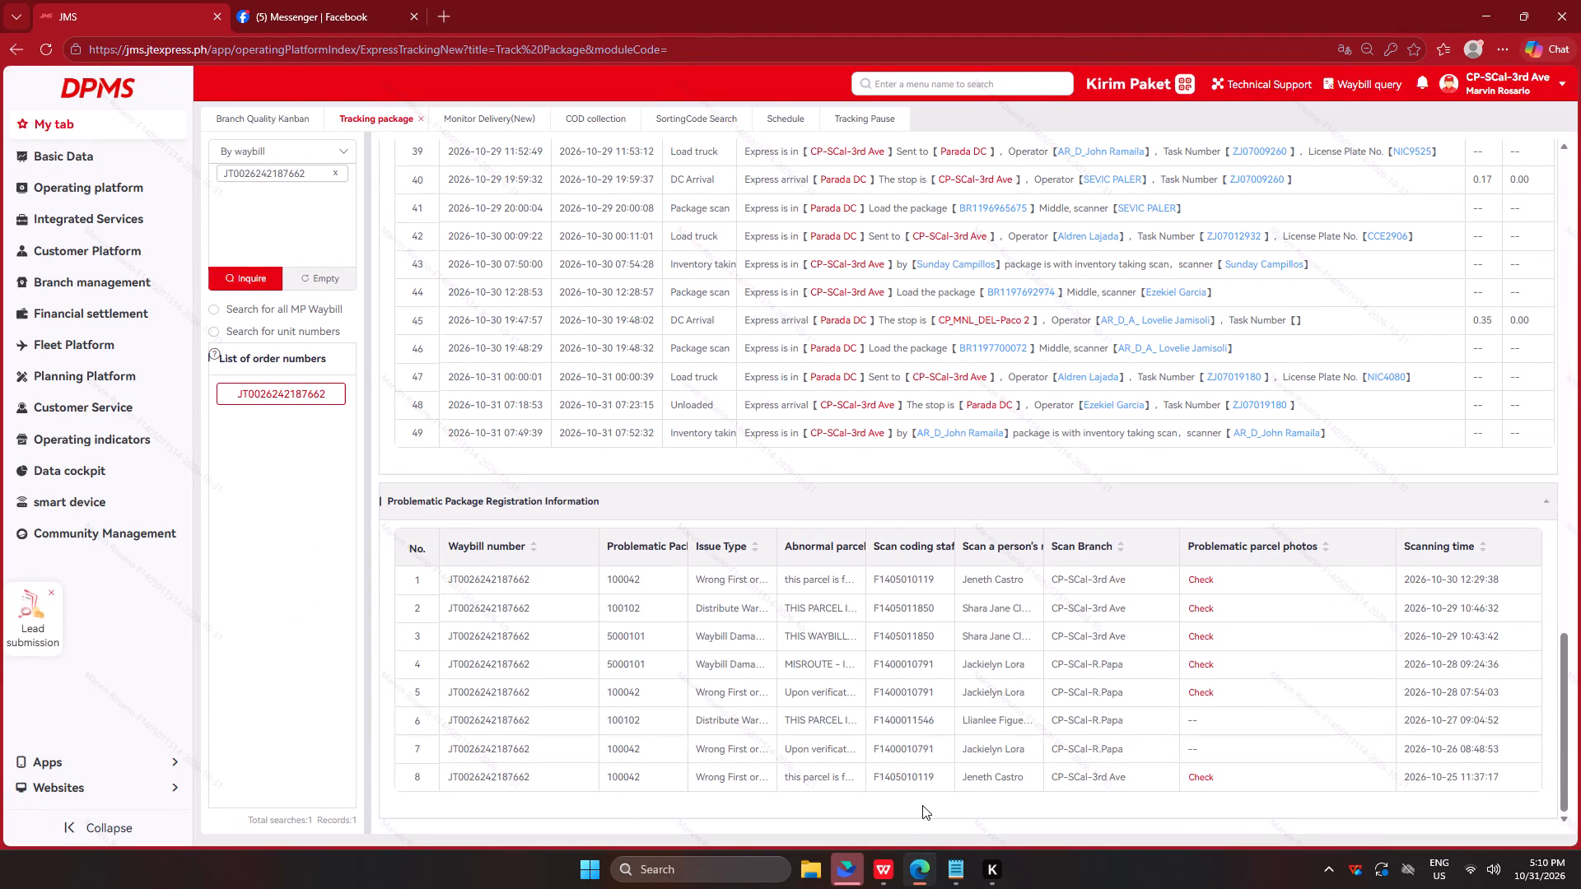
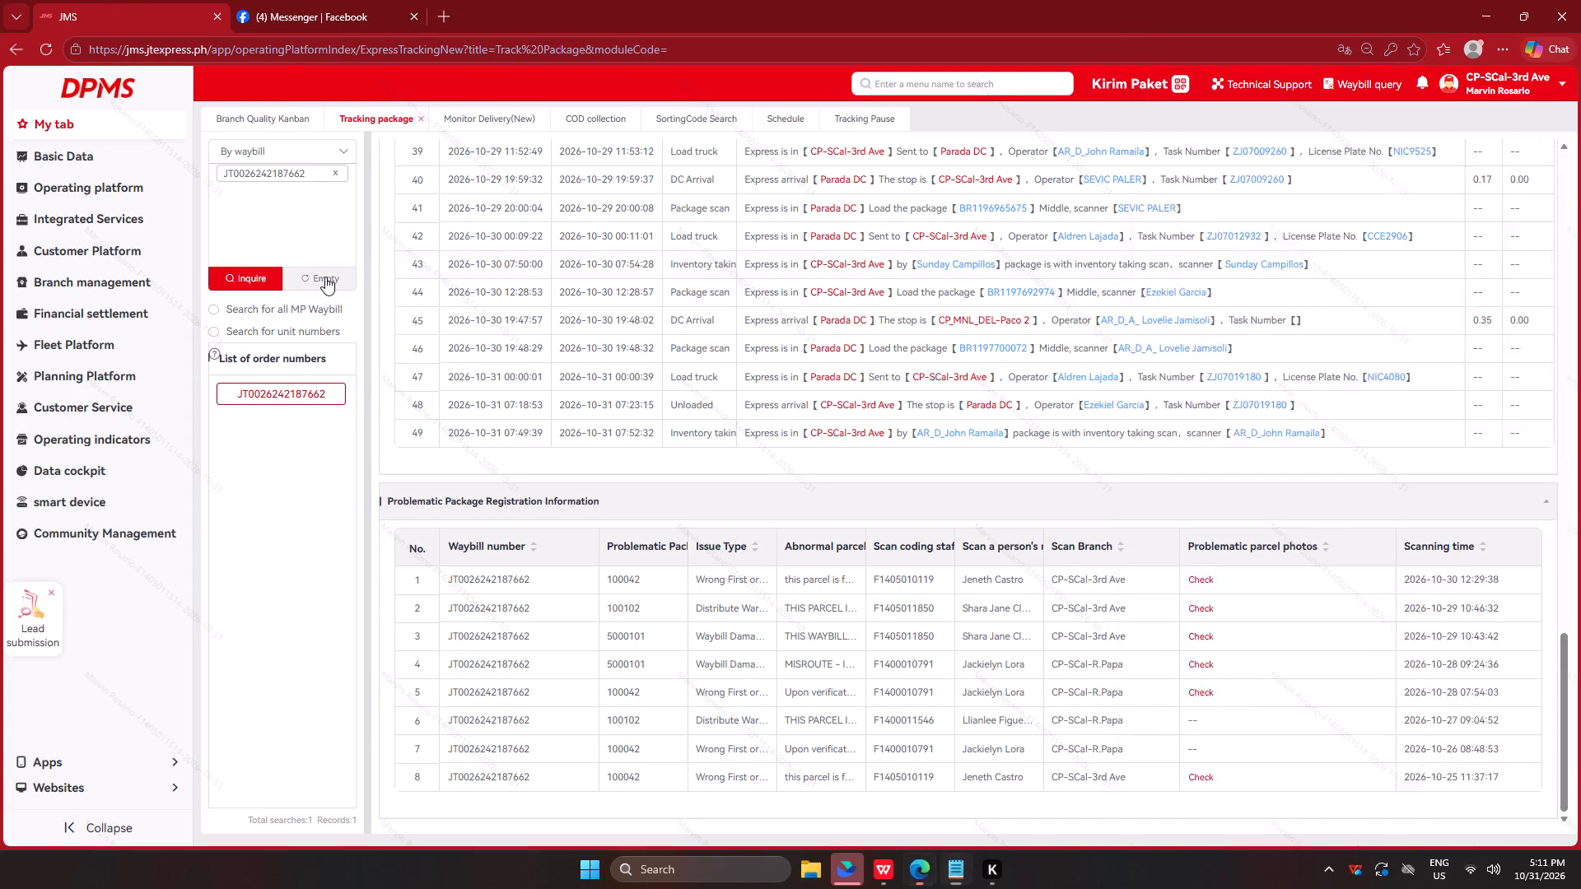
# Look up the copied number in the package tracking page and review its basic, shipping and settlement information.
pyautogui.click(313, 232)
pyautogui.hotkey('ctrl', 'v')
pyautogui.click(273, 286)
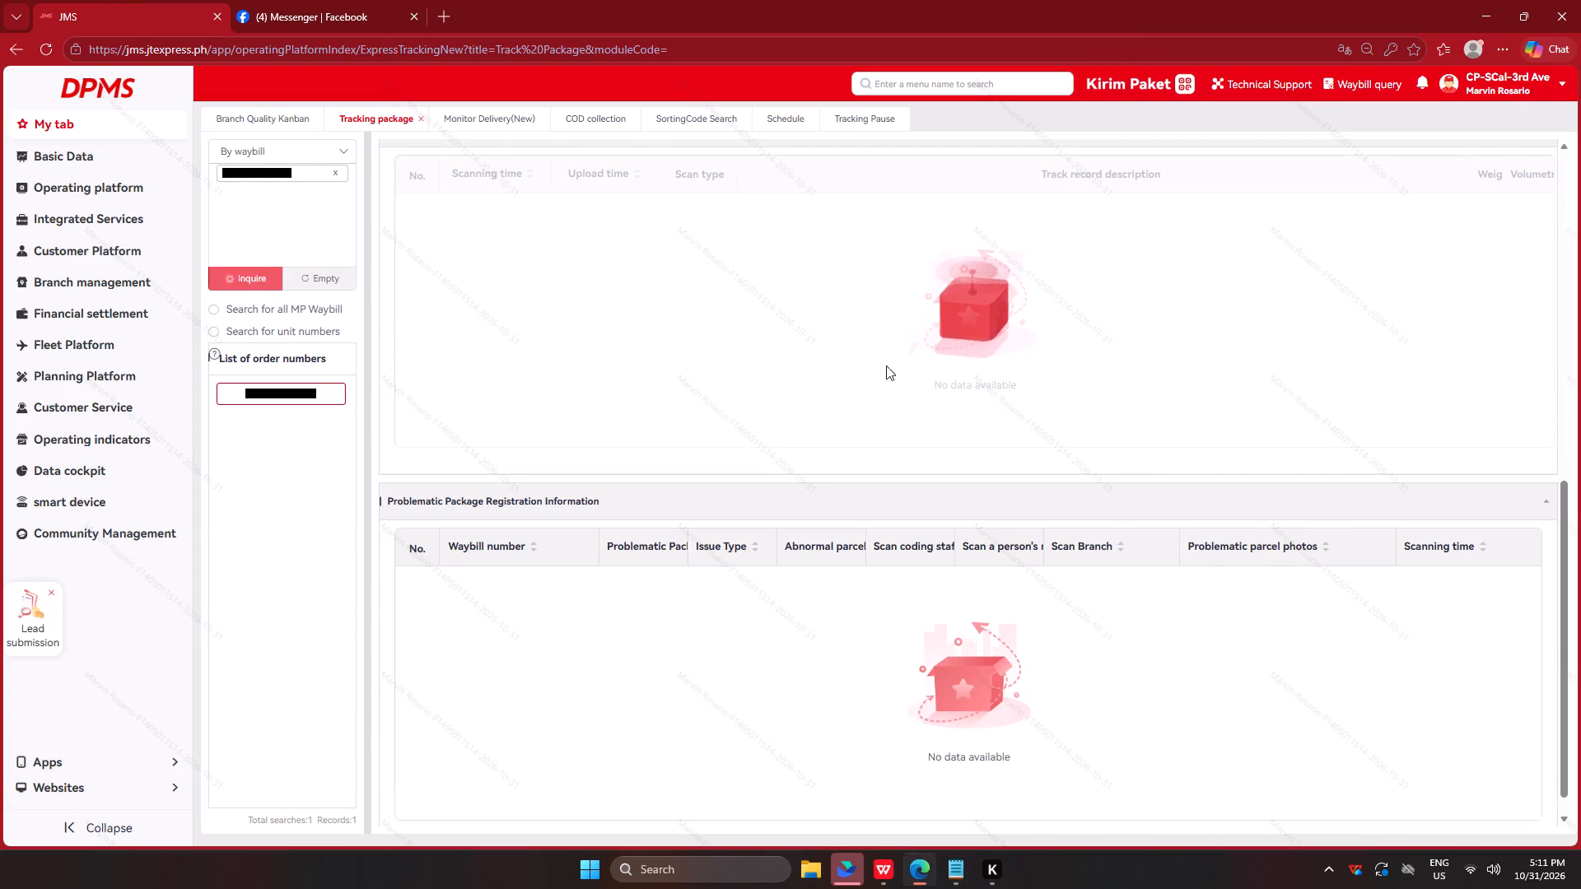
pyautogui.scroll(9, 984, 333)
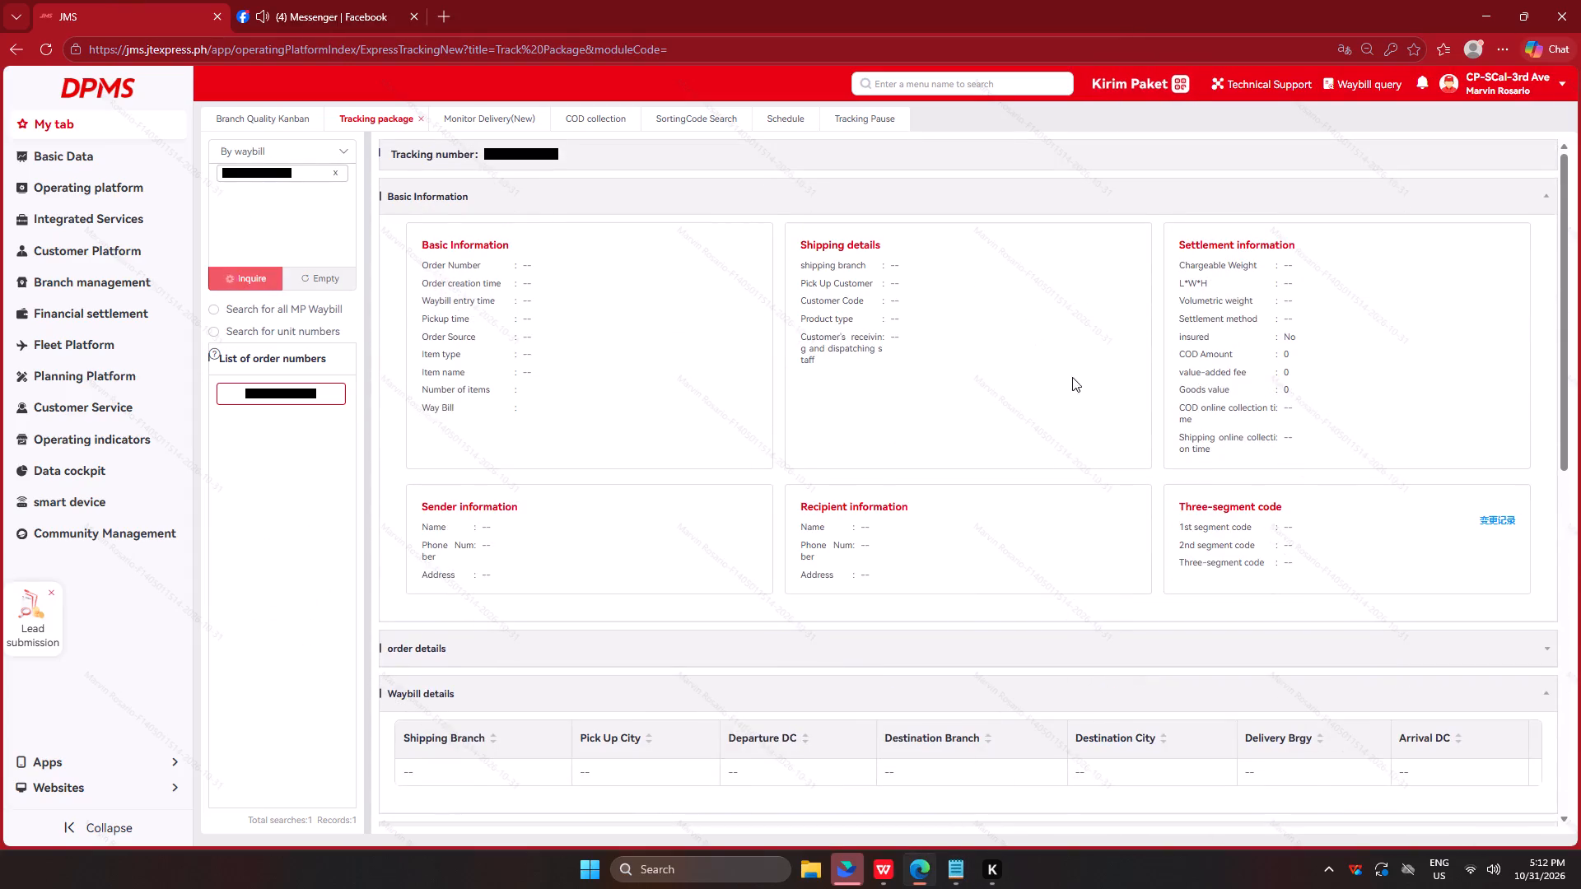
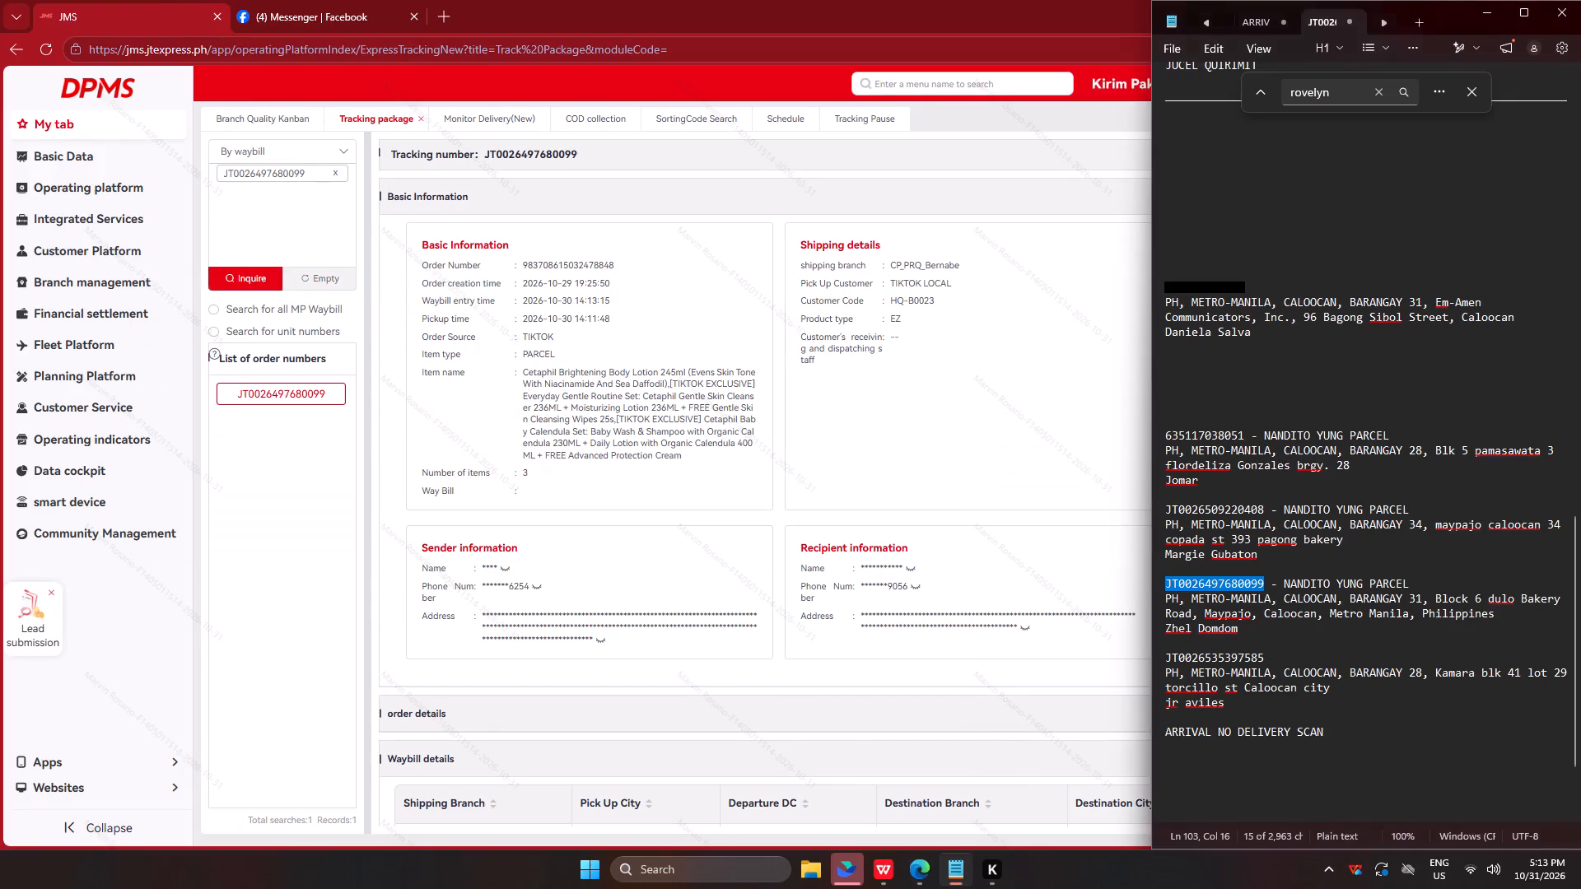
pyautogui.click(1425, 583)
pyautogui.press('Left')
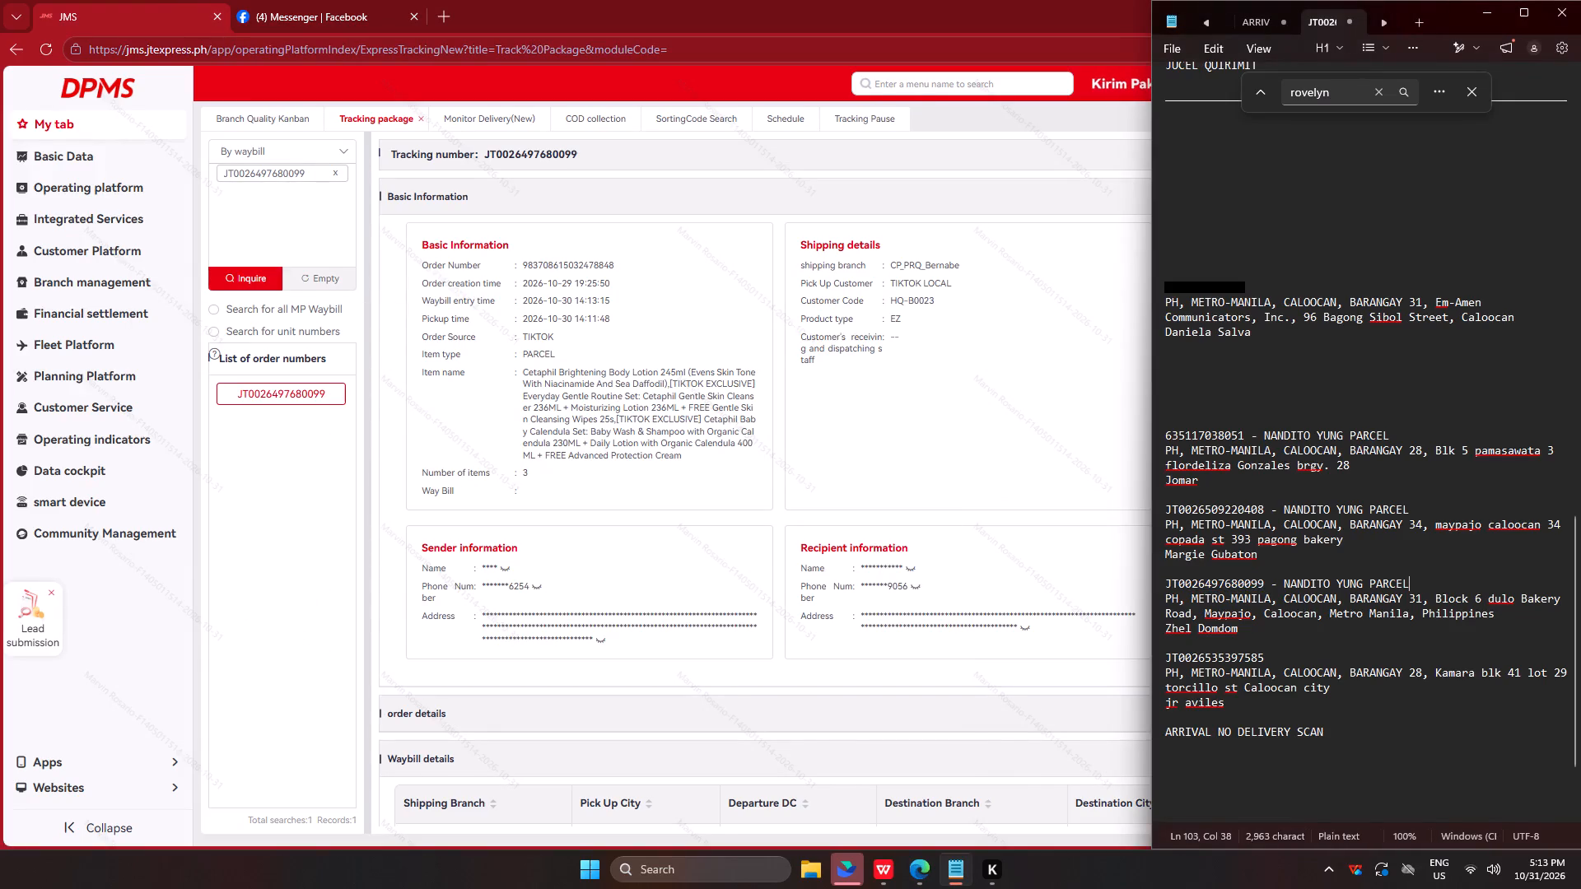
pyautogui.press('Right')
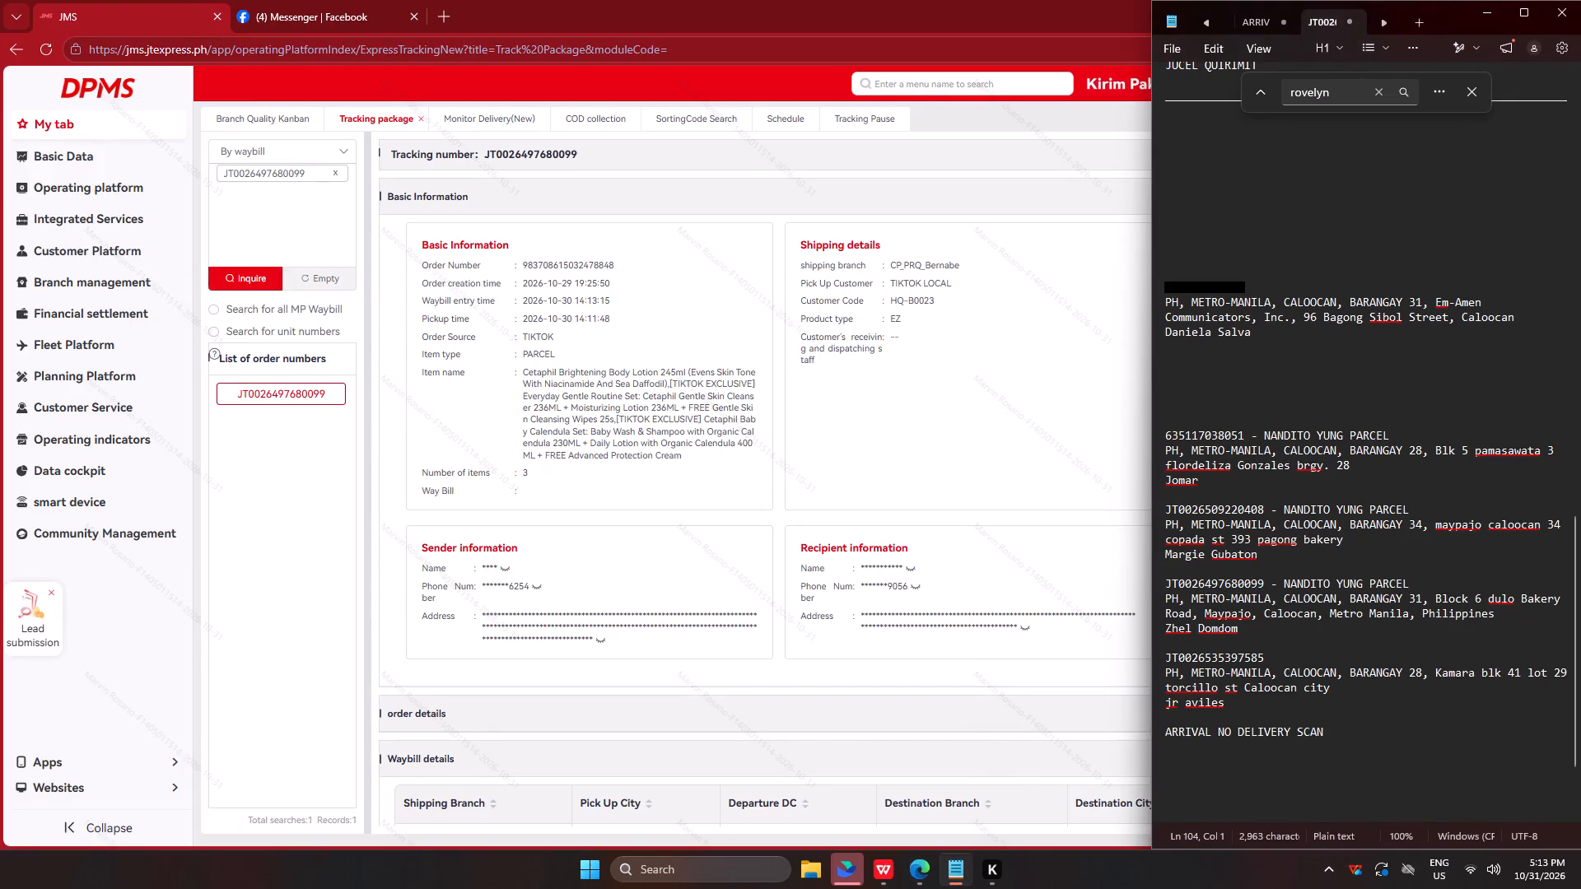
pyautogui.click(1457, 580)
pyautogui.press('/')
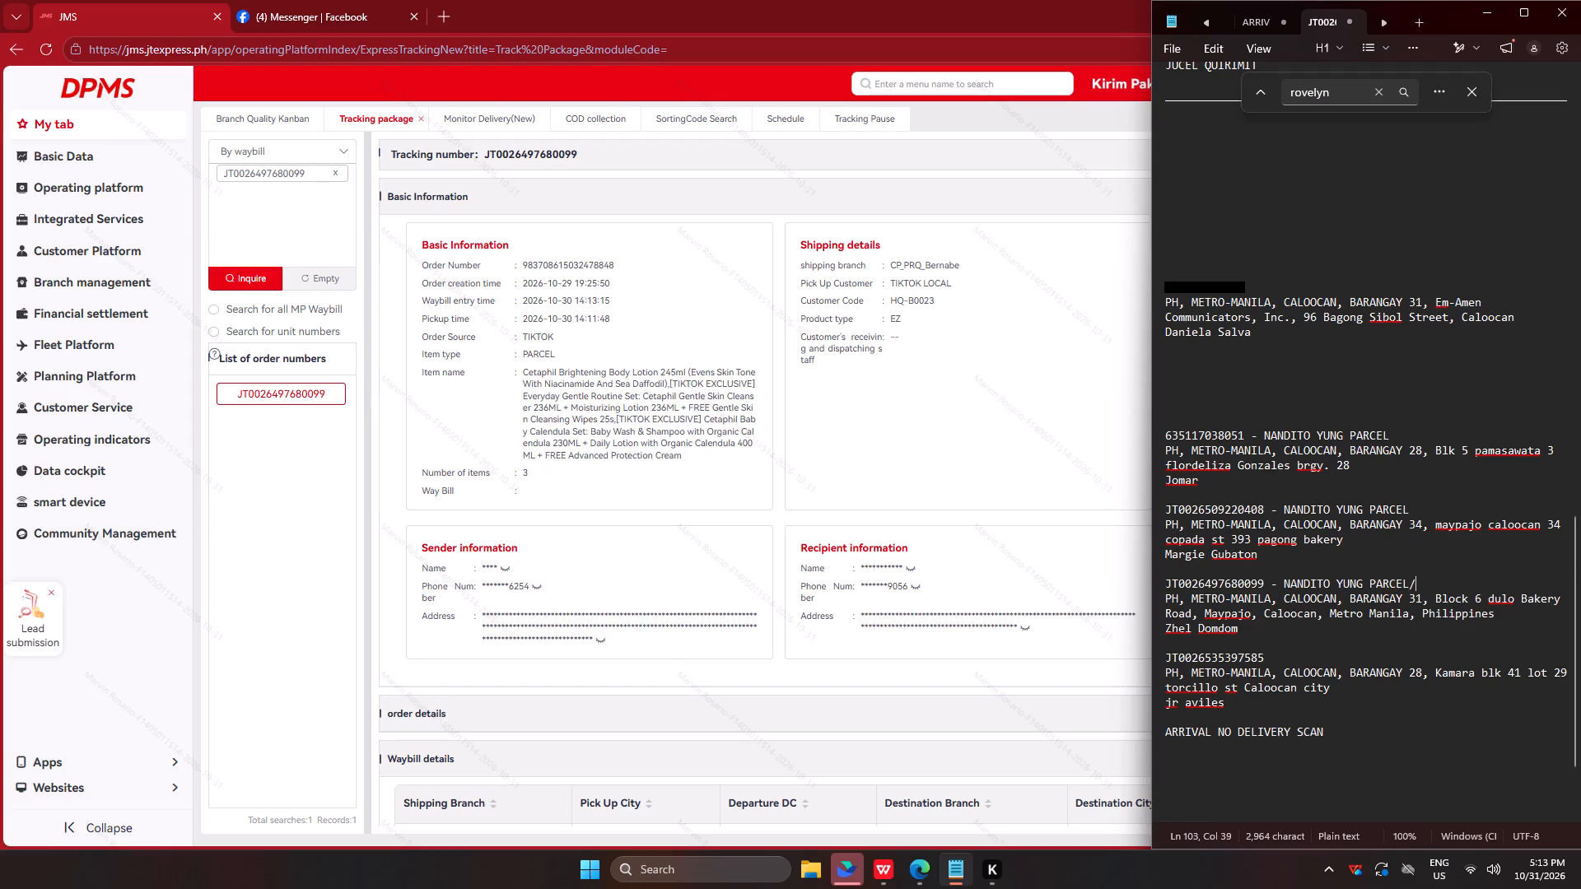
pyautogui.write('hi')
pyautogui.doubleClick(1217, 663)
pyautogui.hotkey('ctrl', 'c')
pyautogui.hotkey('ctrl', 'c')
pyautogui.hotkey('ctrl', 'c')
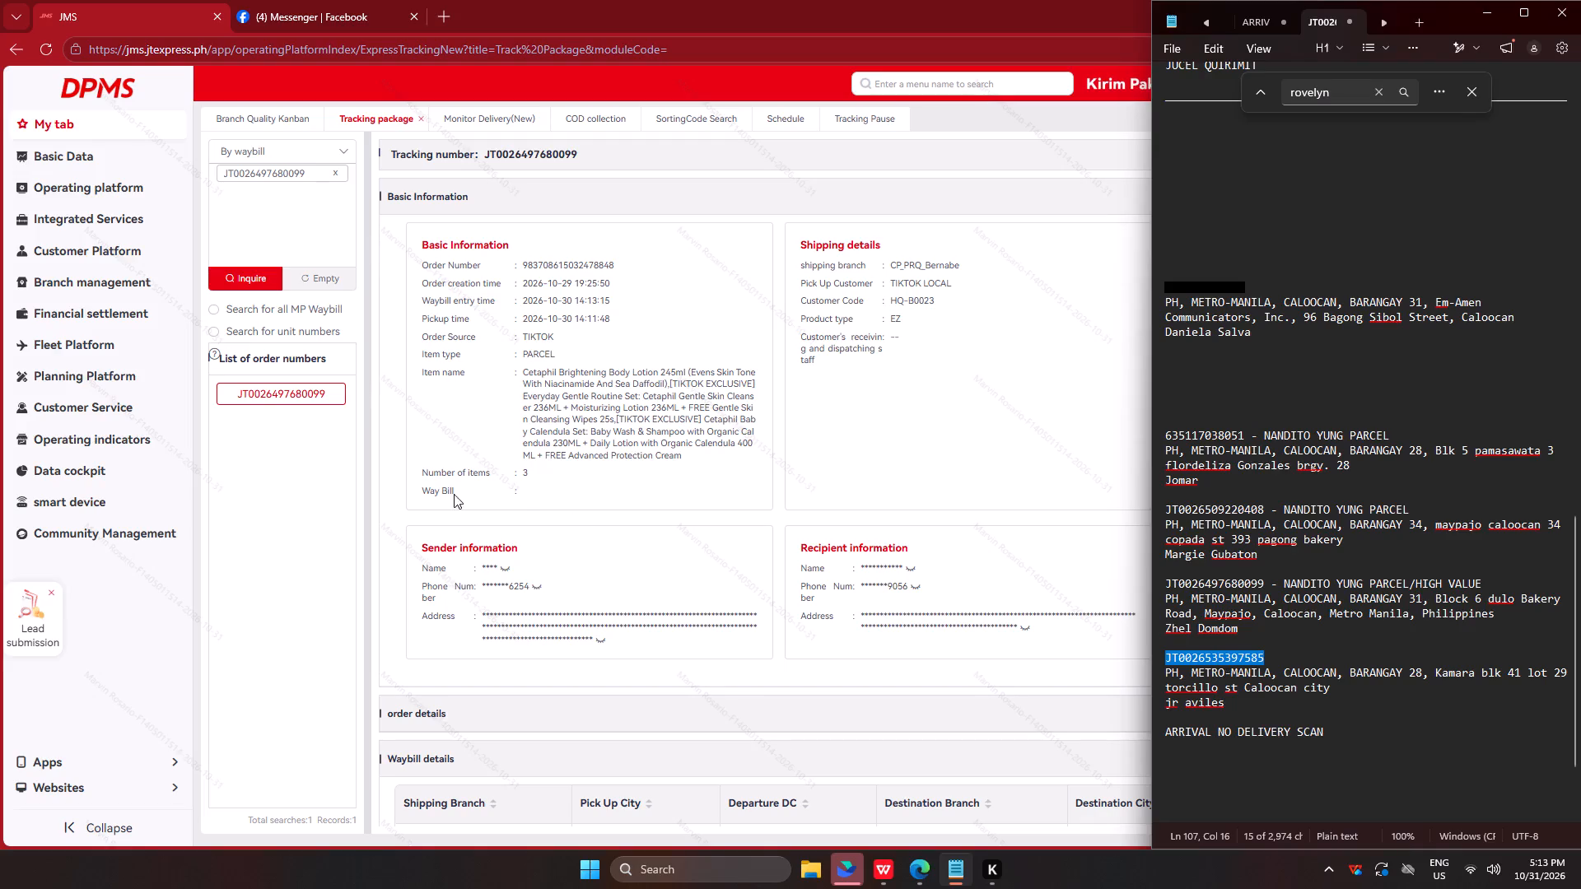
pyautogui.hotkey('ctrl', 'c')
pyautogui.hotkey('ctrl', 'c')
pyautogui.hotkey('ctrl', 'c')
pyautogui.hotkey('ctrl', 'c')
pyautogui.hotkey('ctrl', 'c')
pyautogui.hotkey('ctrl', 'c')
pyautogui.keyDown('ctrl'); pyautogui.click(317, 277); pyautogui.keyUp('ctrl')
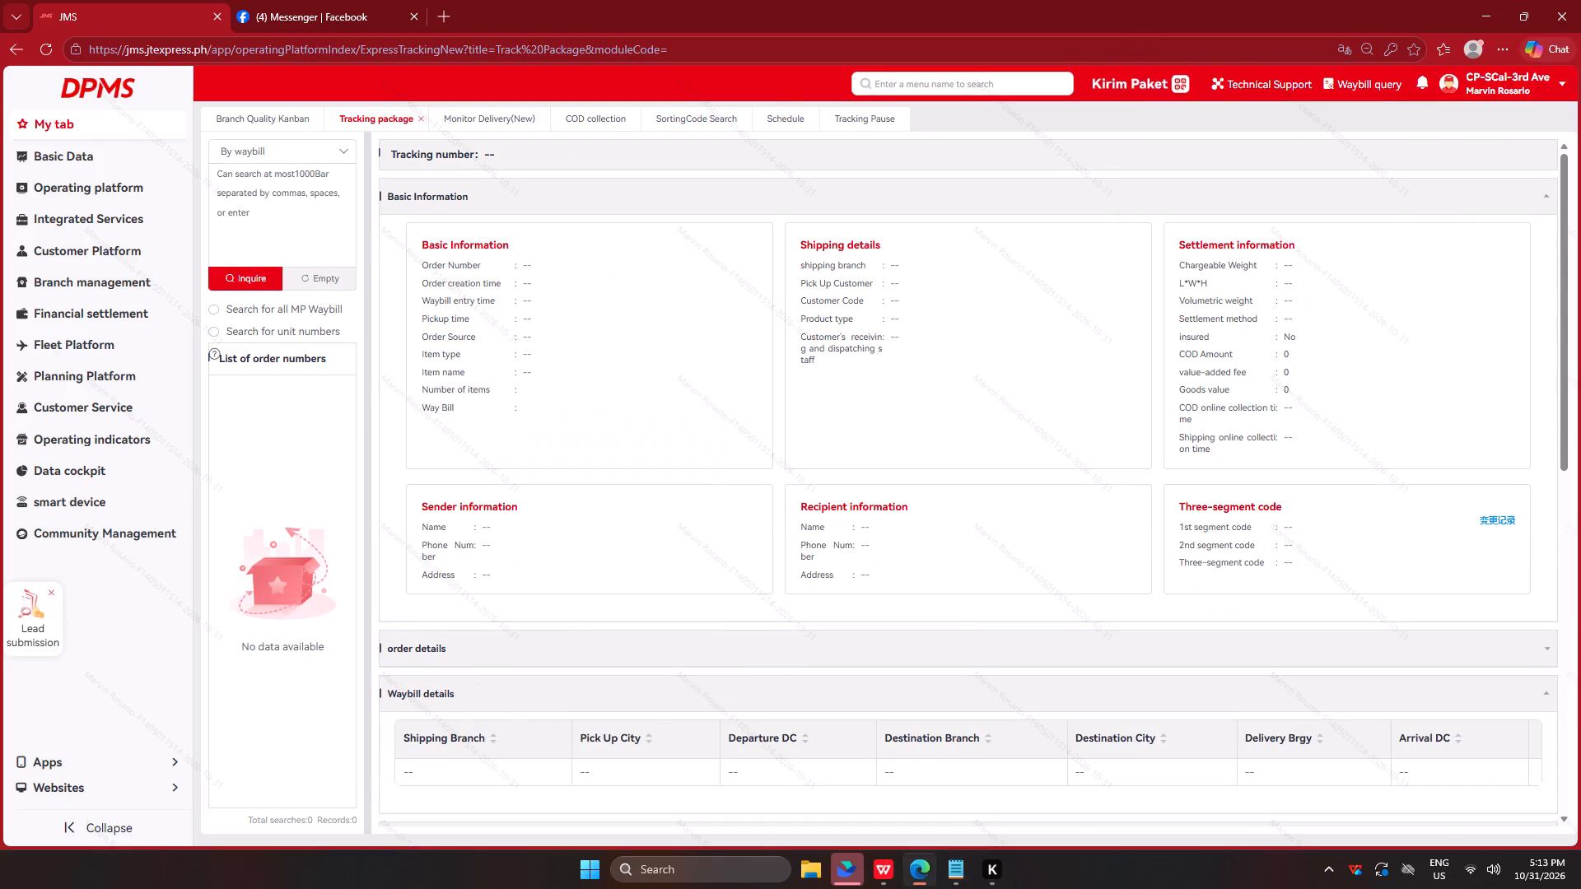
pyautogui.keyDown('ctrl'); pyautogui.click(310, 260); pyautogui.keyUp('ctrl')
pyautogui.hotkey('ctrl', 'v')
pyautogui.click(258, 278)
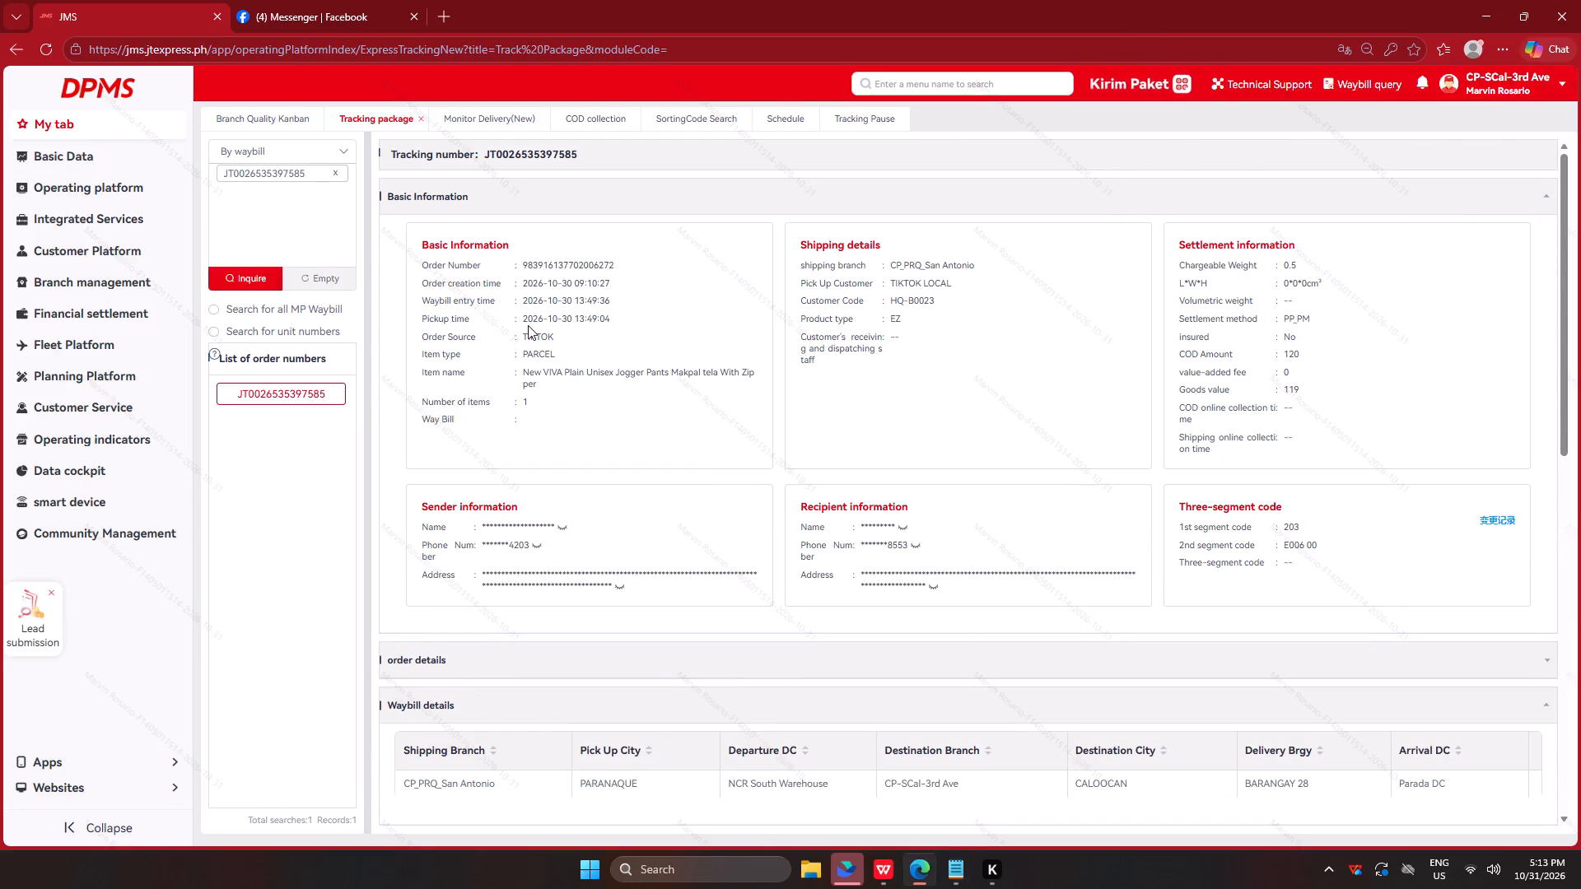
pyautogui.hotkey('alt', 'Tab')
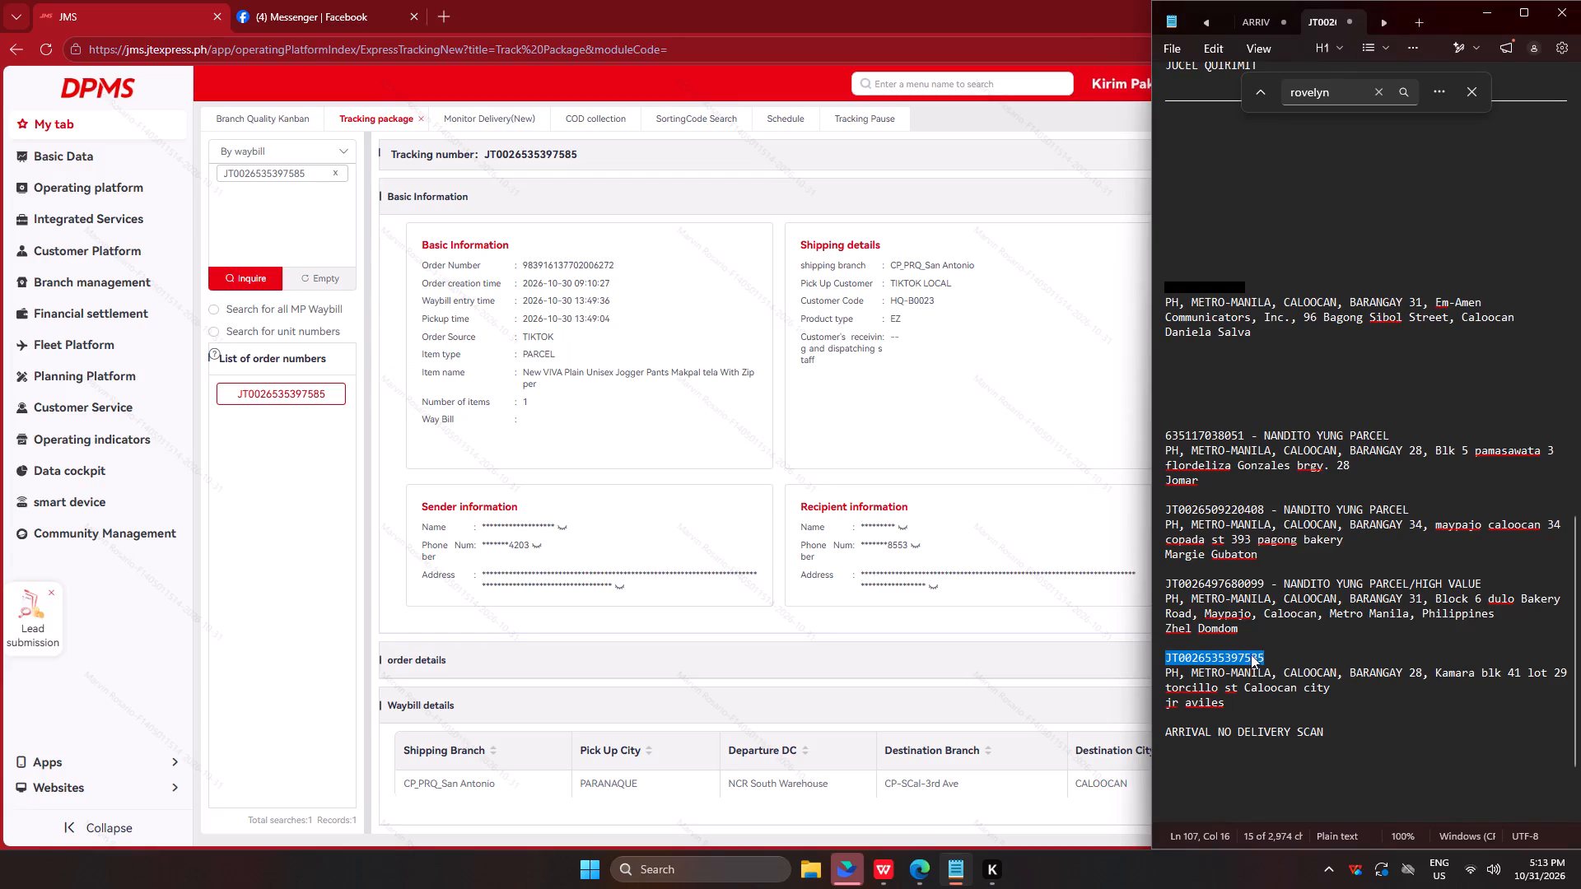
pyautogui.scroll(-5, 1294, 691)
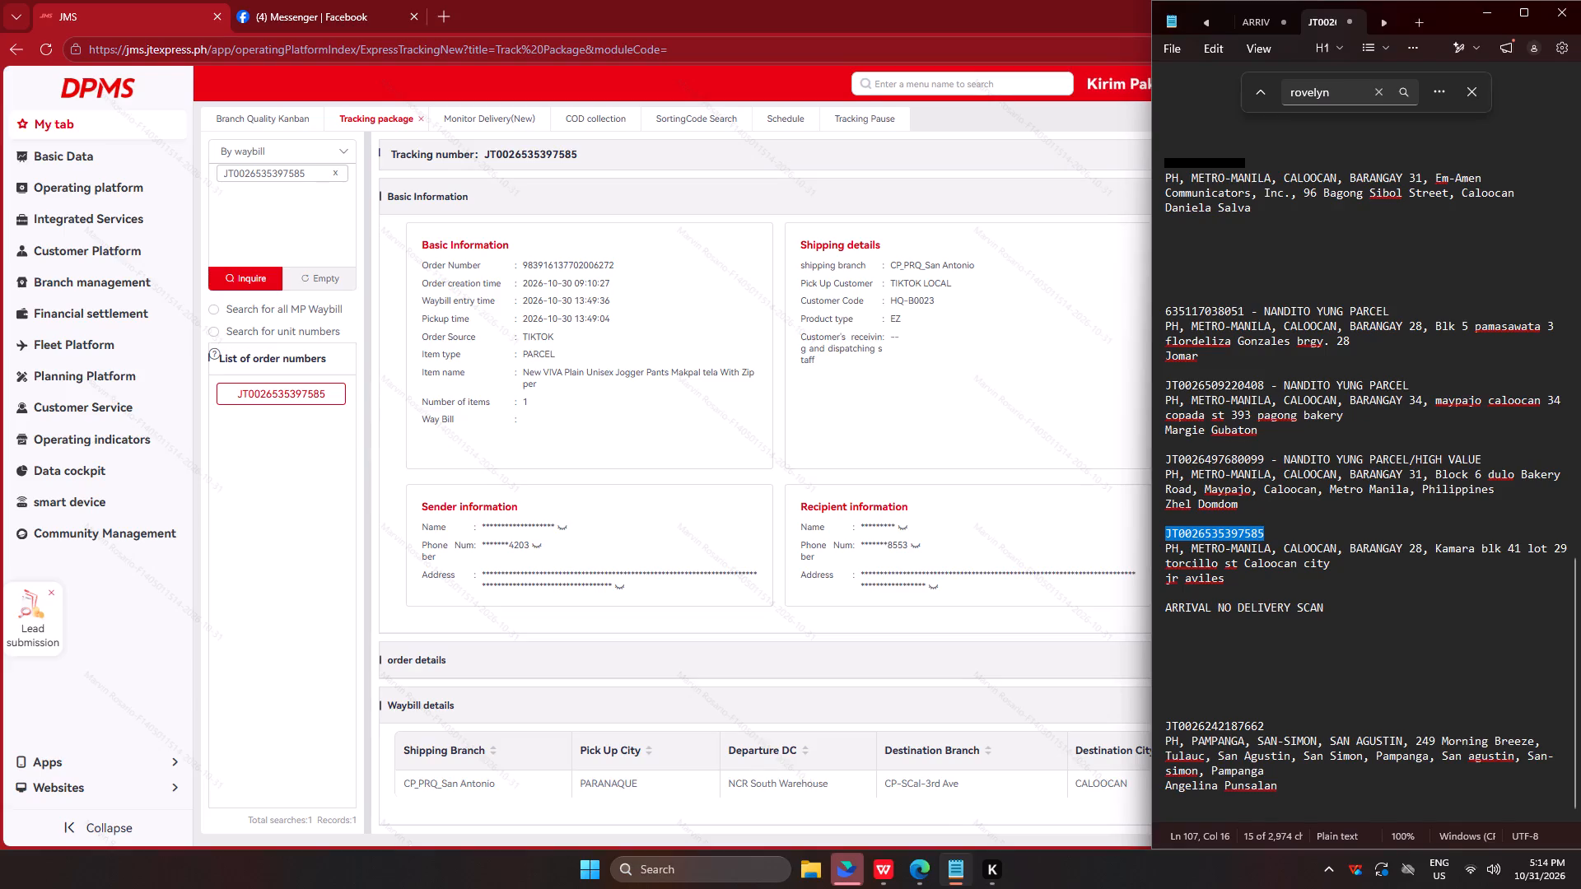
pyautogui.scroll(-11, 751, 544)
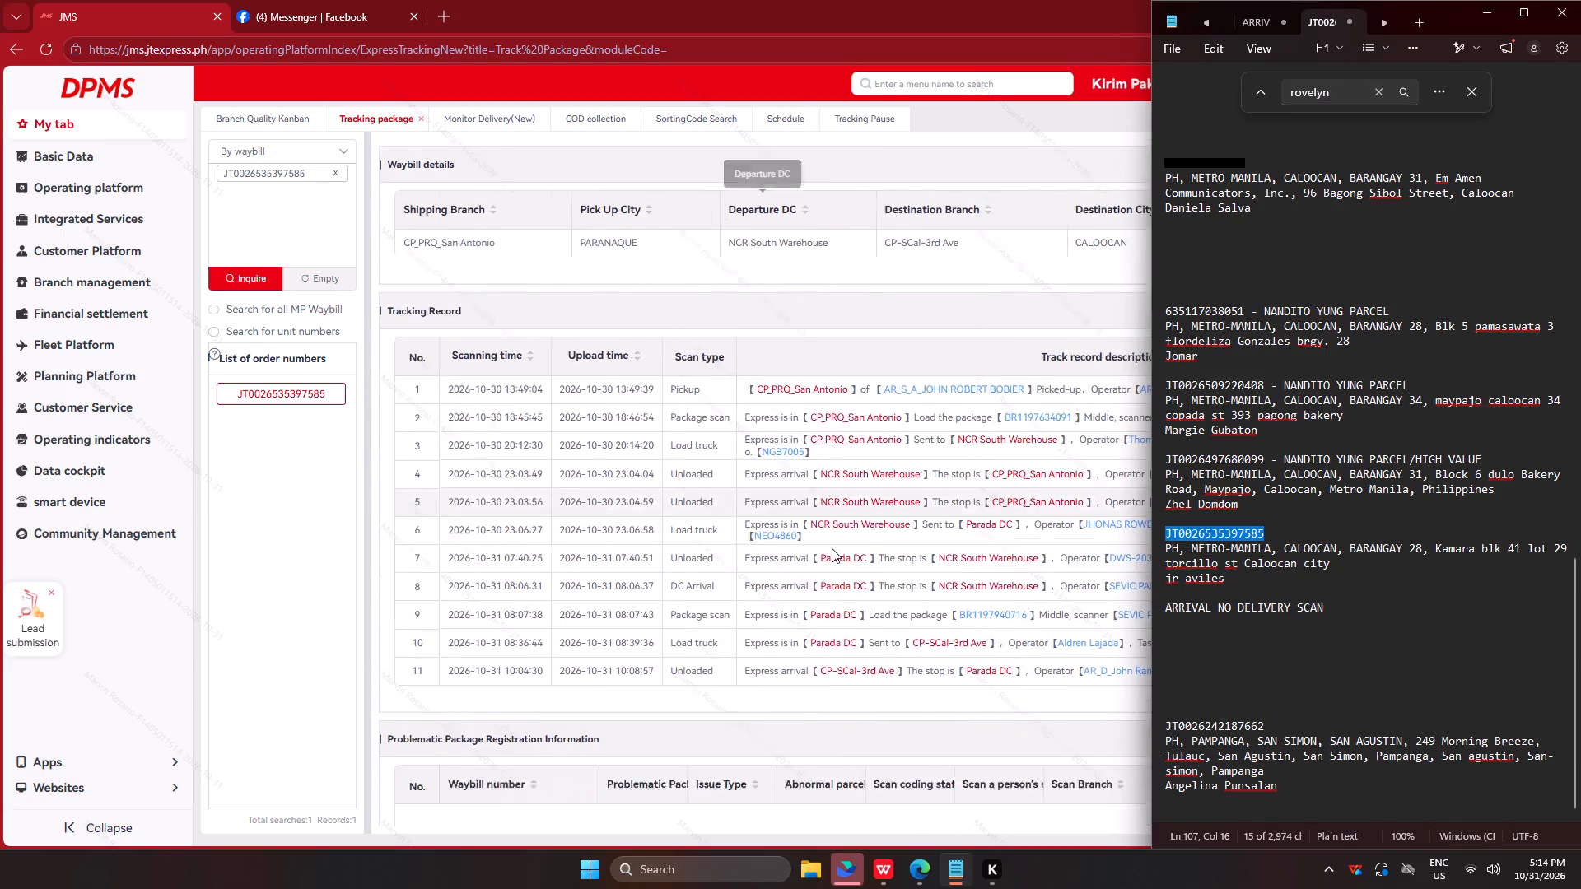
pyautogui.moveTo(982, 640); pyautogui.dragTo(983, 649)
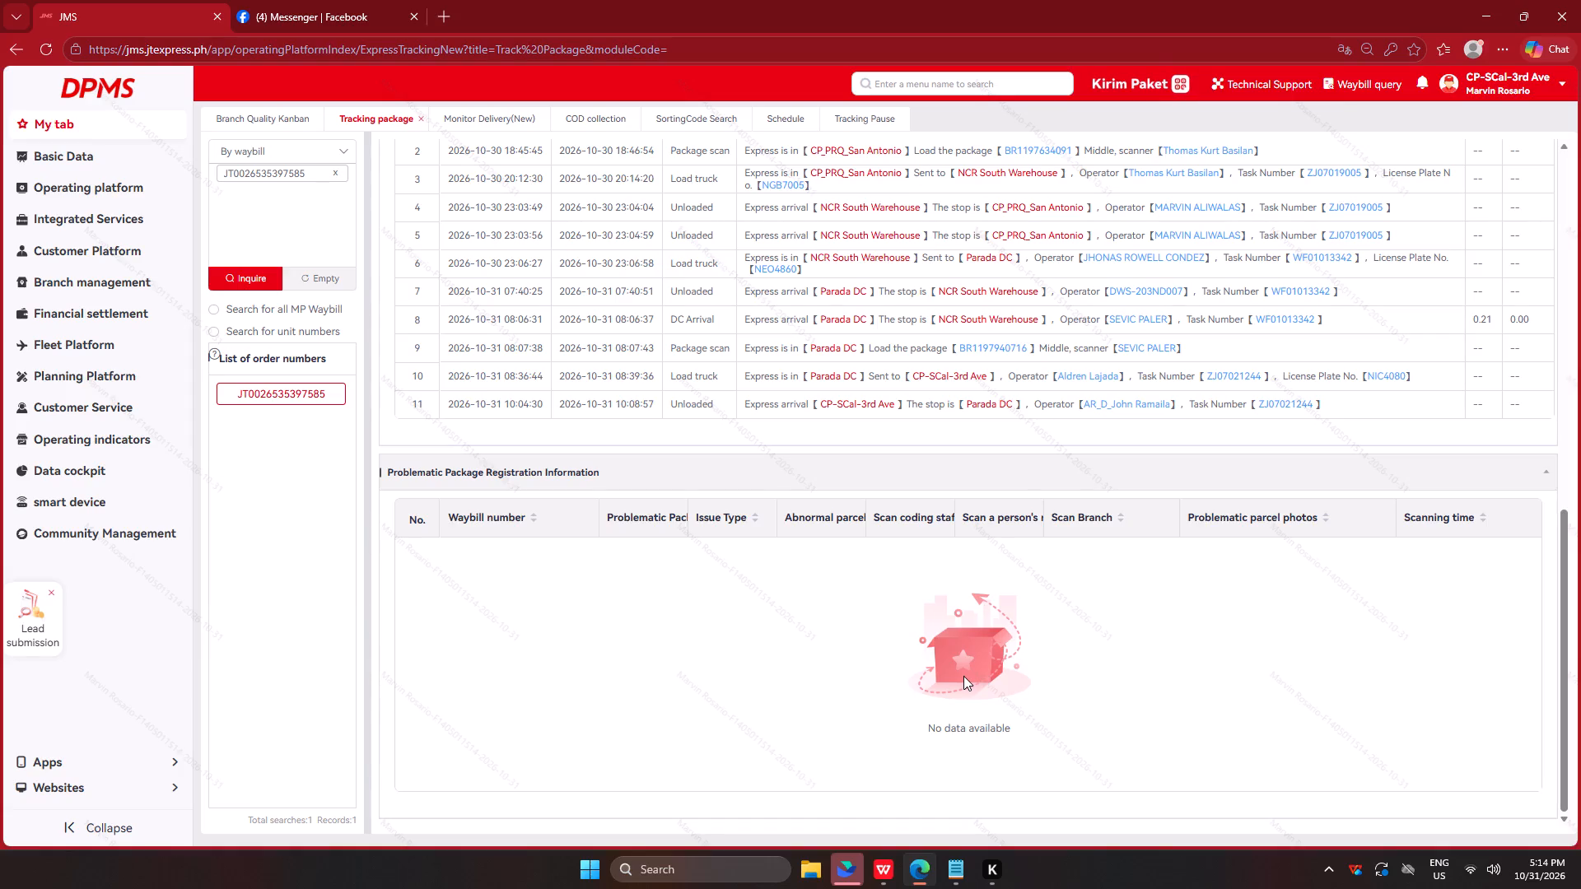
pyautogui.hotkey('alt', 'Tab')
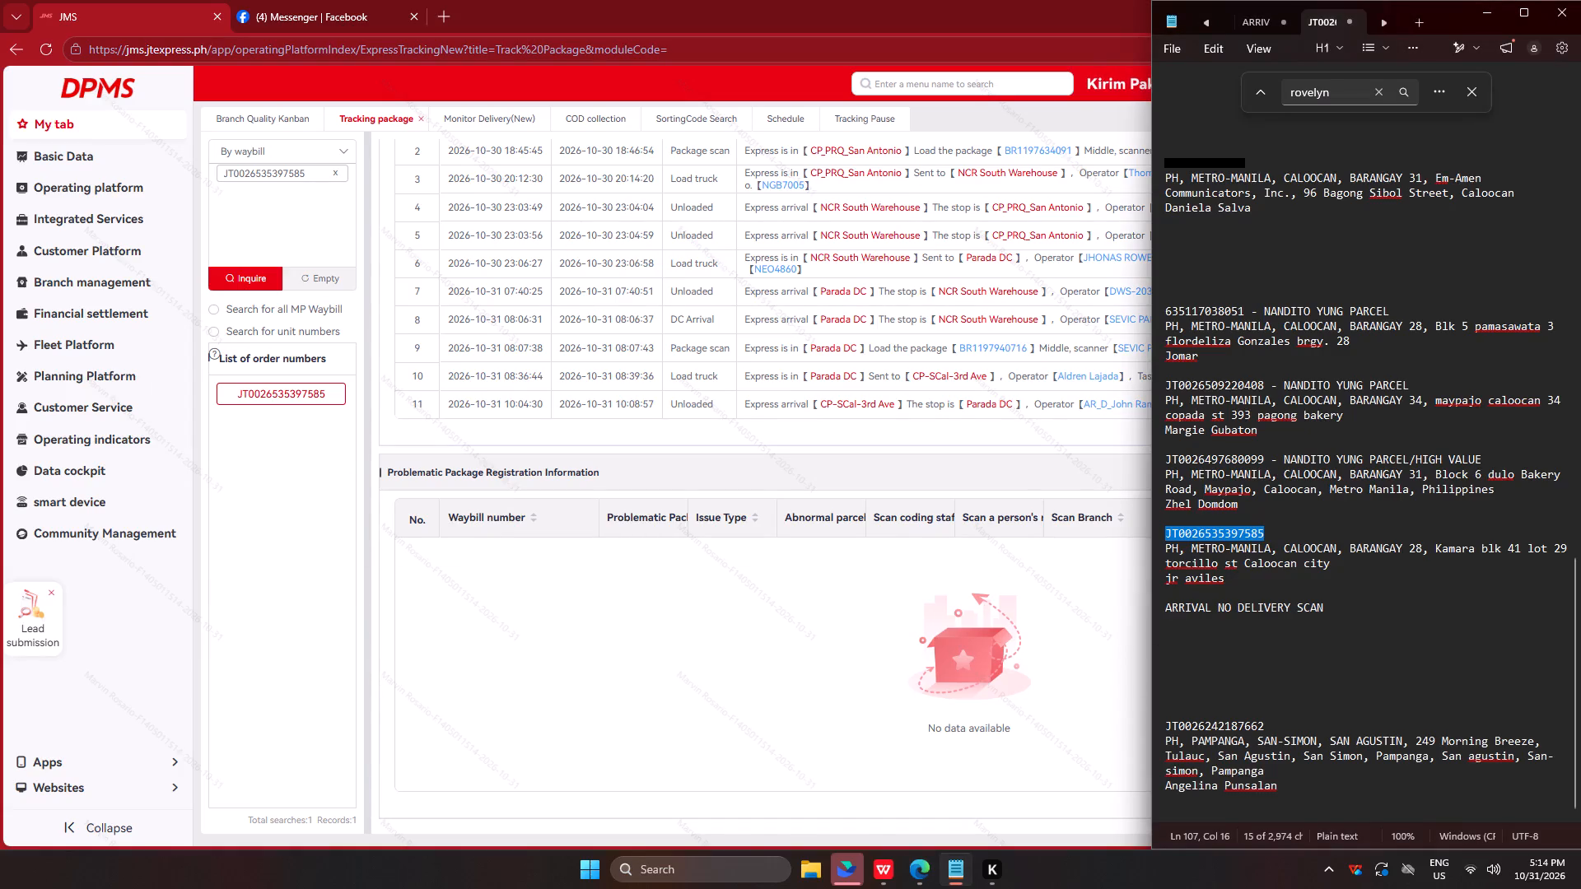
pyautogui.moveTo(1240, 581); pyautogui.dragTo(1194, 562)
pyautogui.scroll(7, 1005, 638)
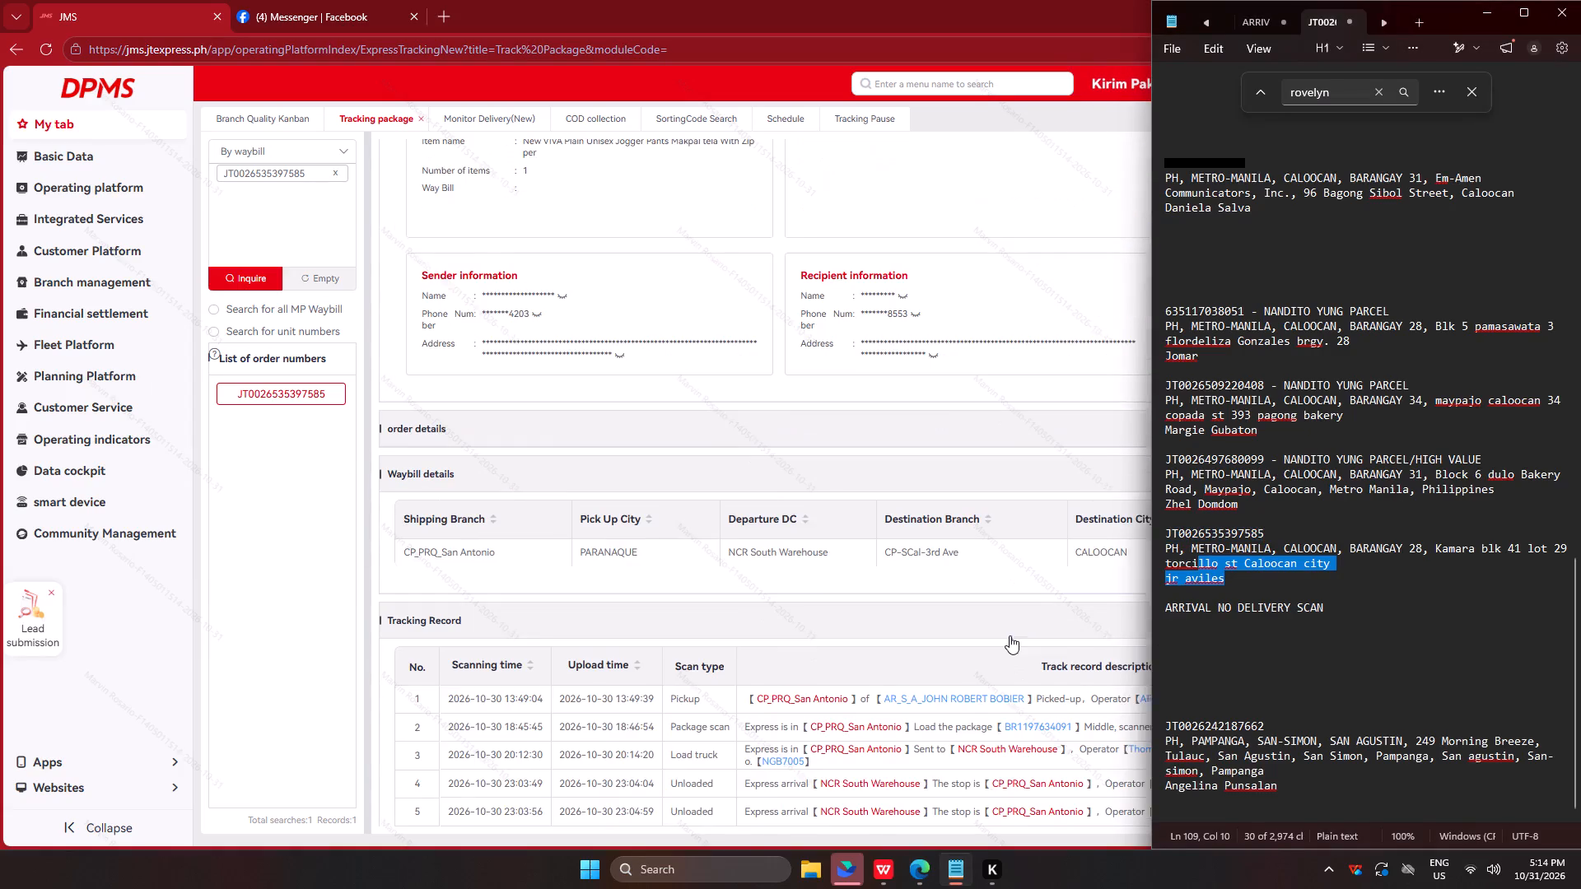
pyautogui.hotkey('alt', 'Tab')
pyautogui.scroll(1, 1009, 635)
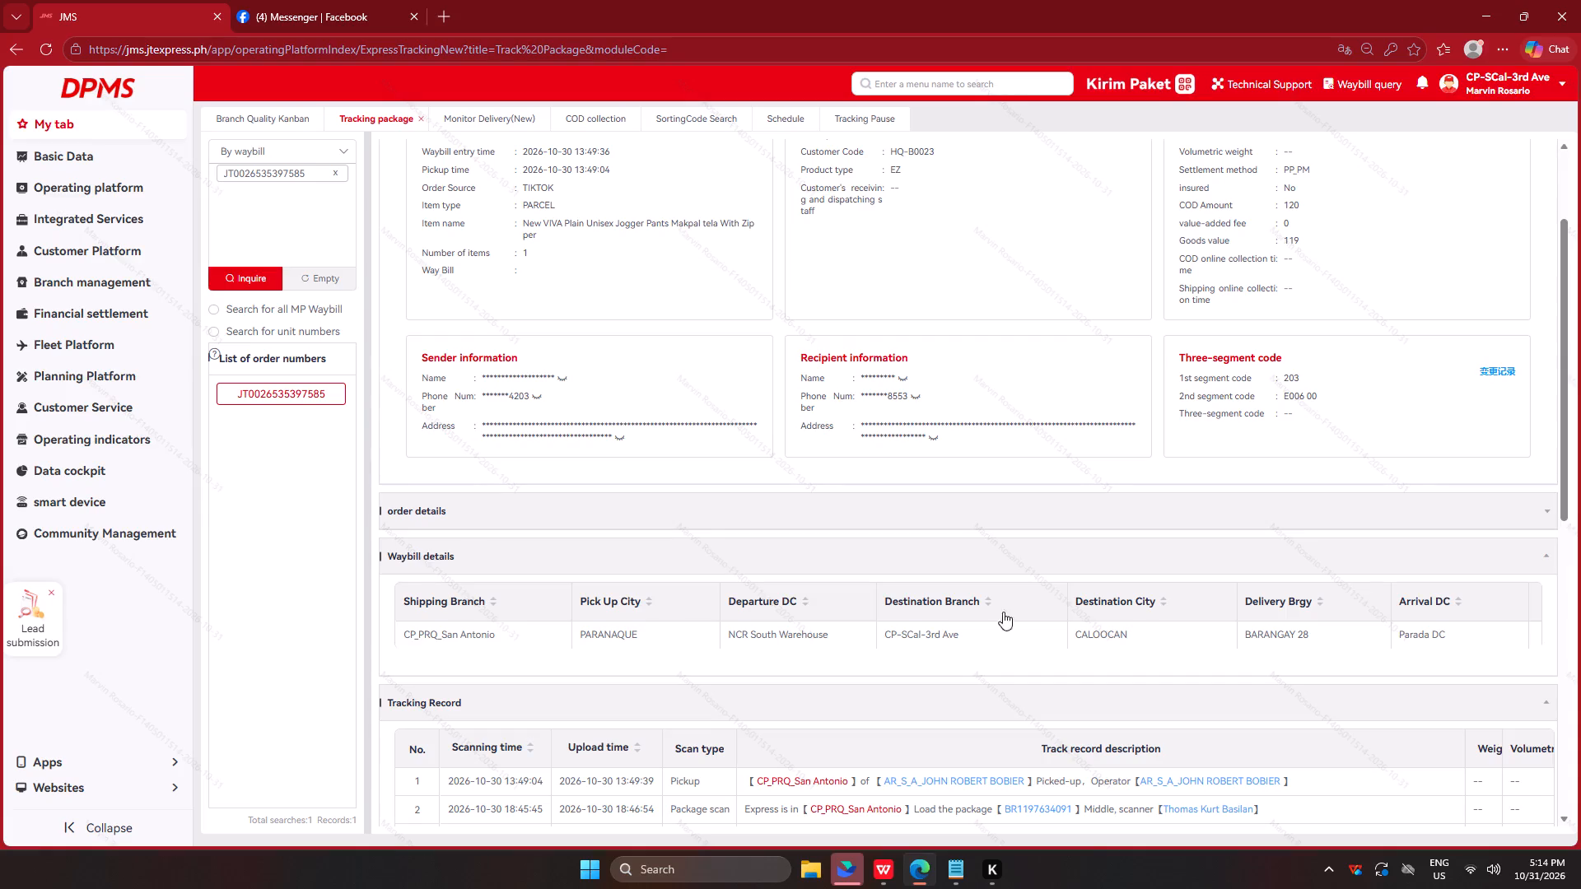
pyautogui.scroll(1, 800, 485)
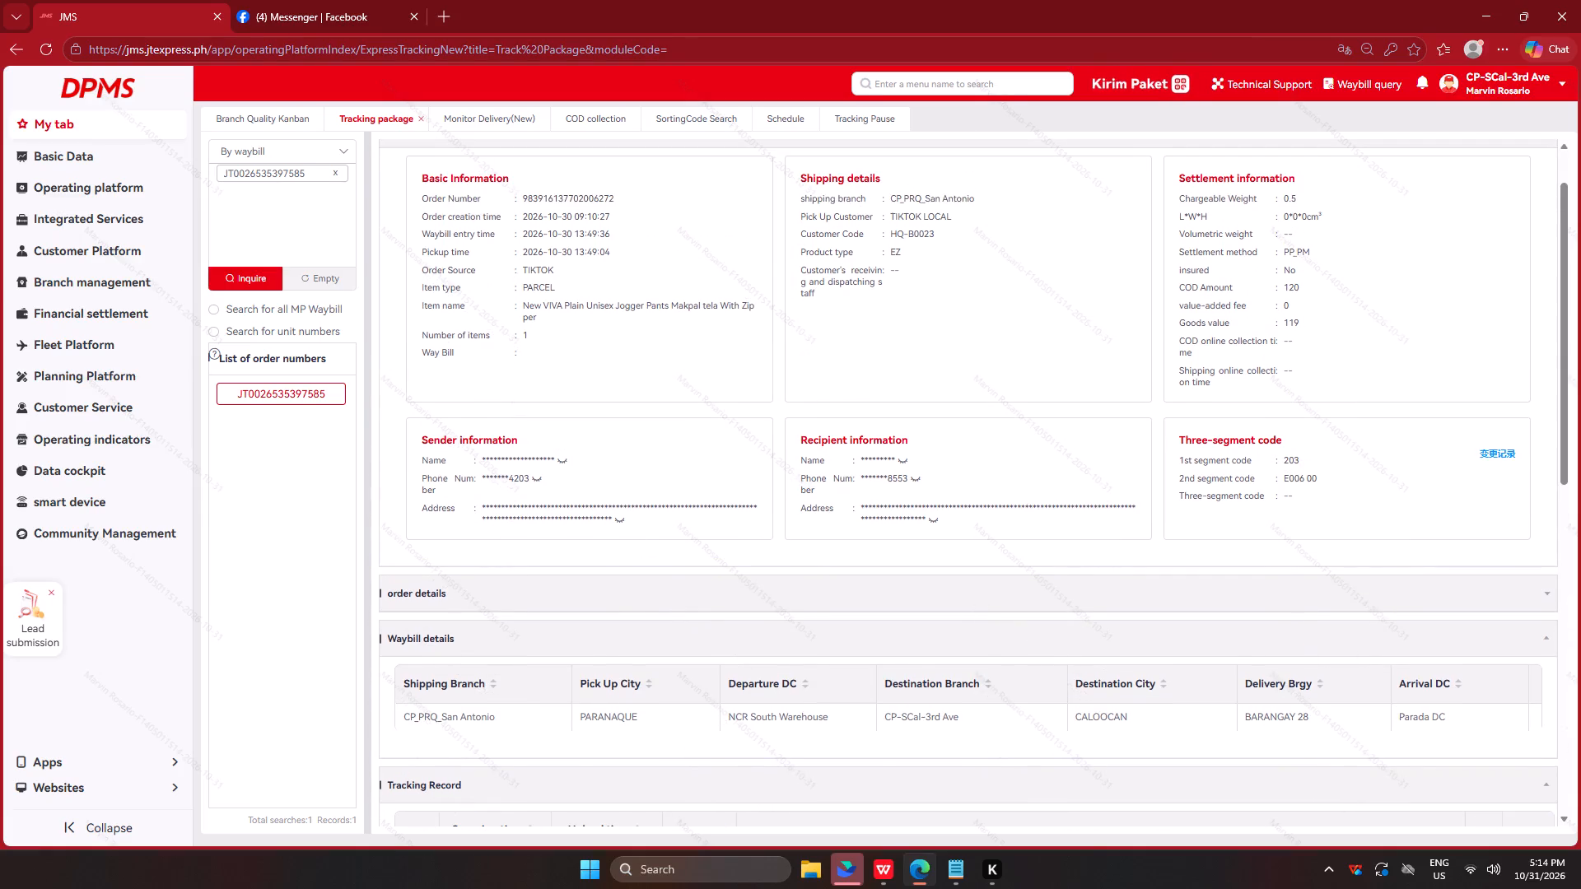
pyautogui.scroll(-16, 814, 486)
pyautogui.hotkey('alt', 'Tab')
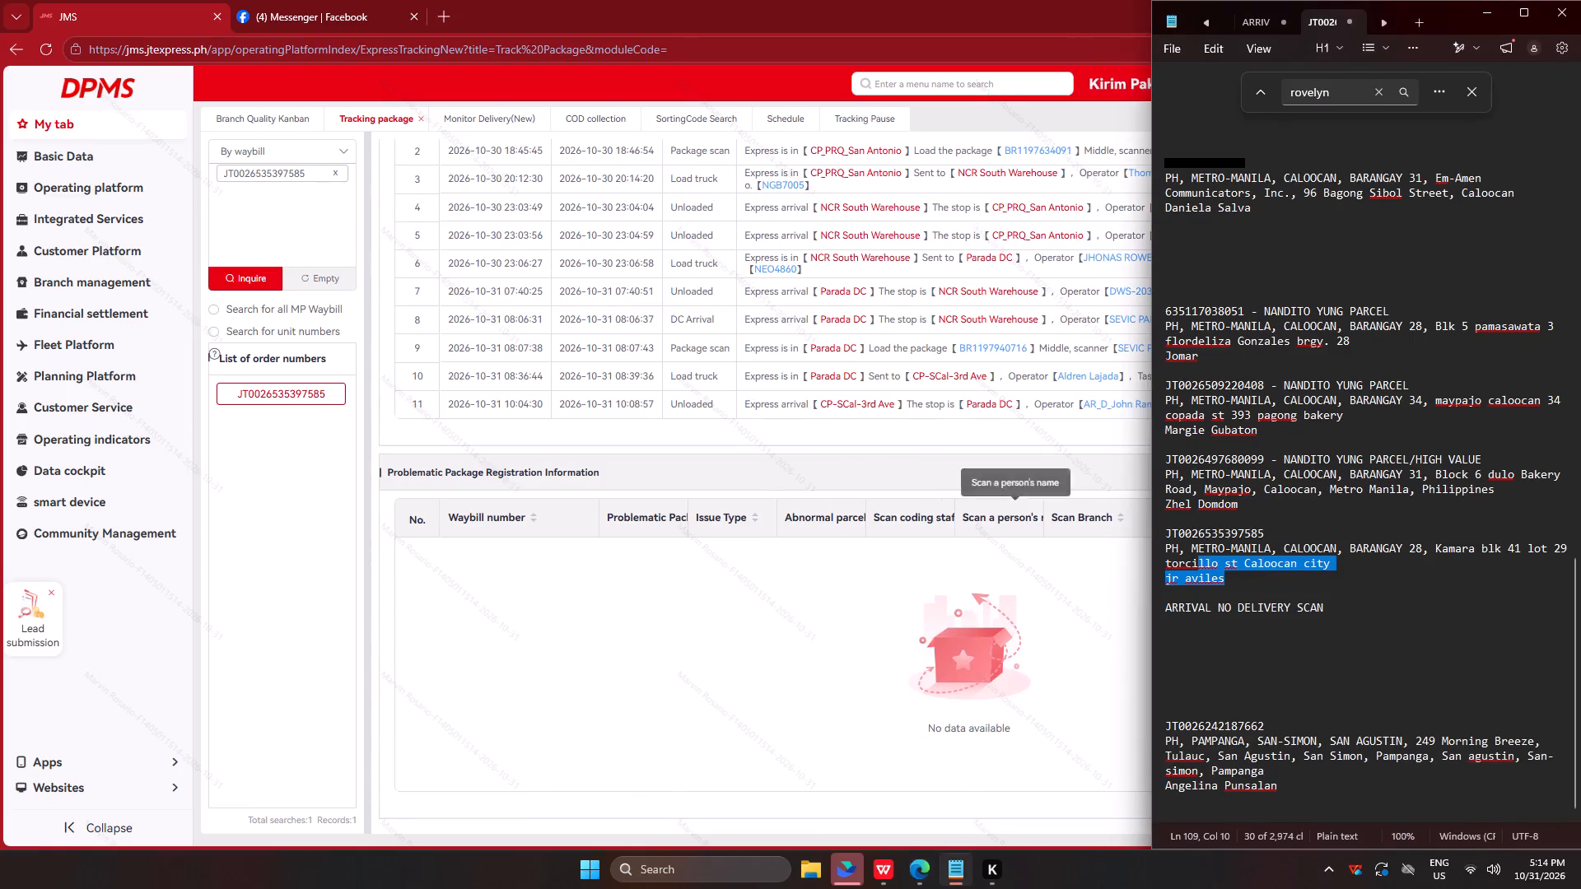
pyautogui.click(1229, 296)
pyautogui.press('BackSpace')
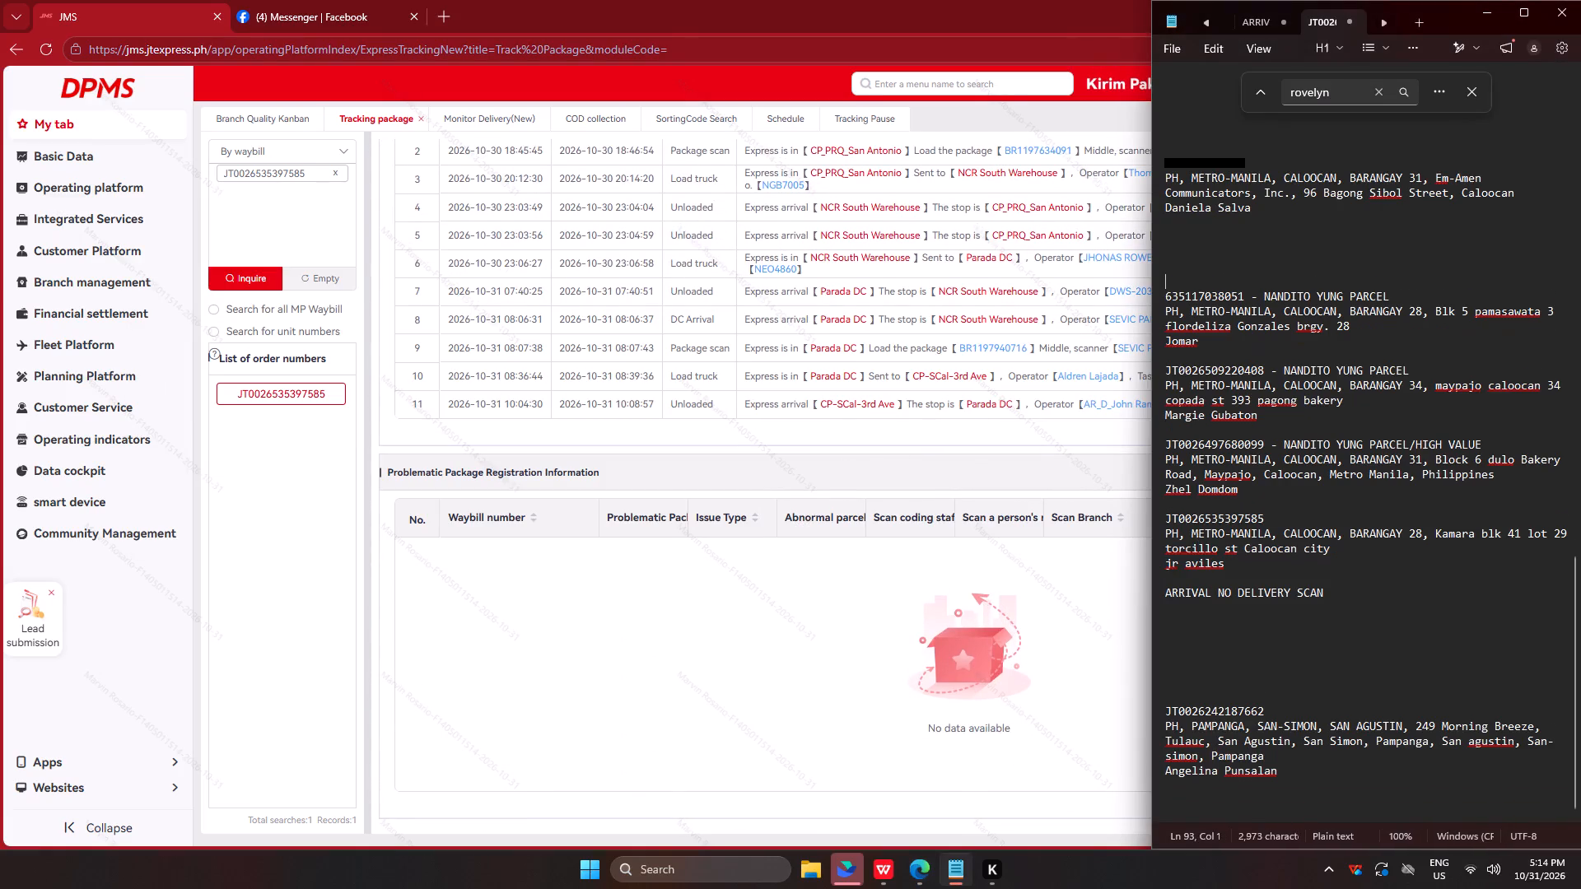
pyautogui.press('BackSpace')
pyautogui.press('BackSpace')
pyautogui.press('BackSpace')
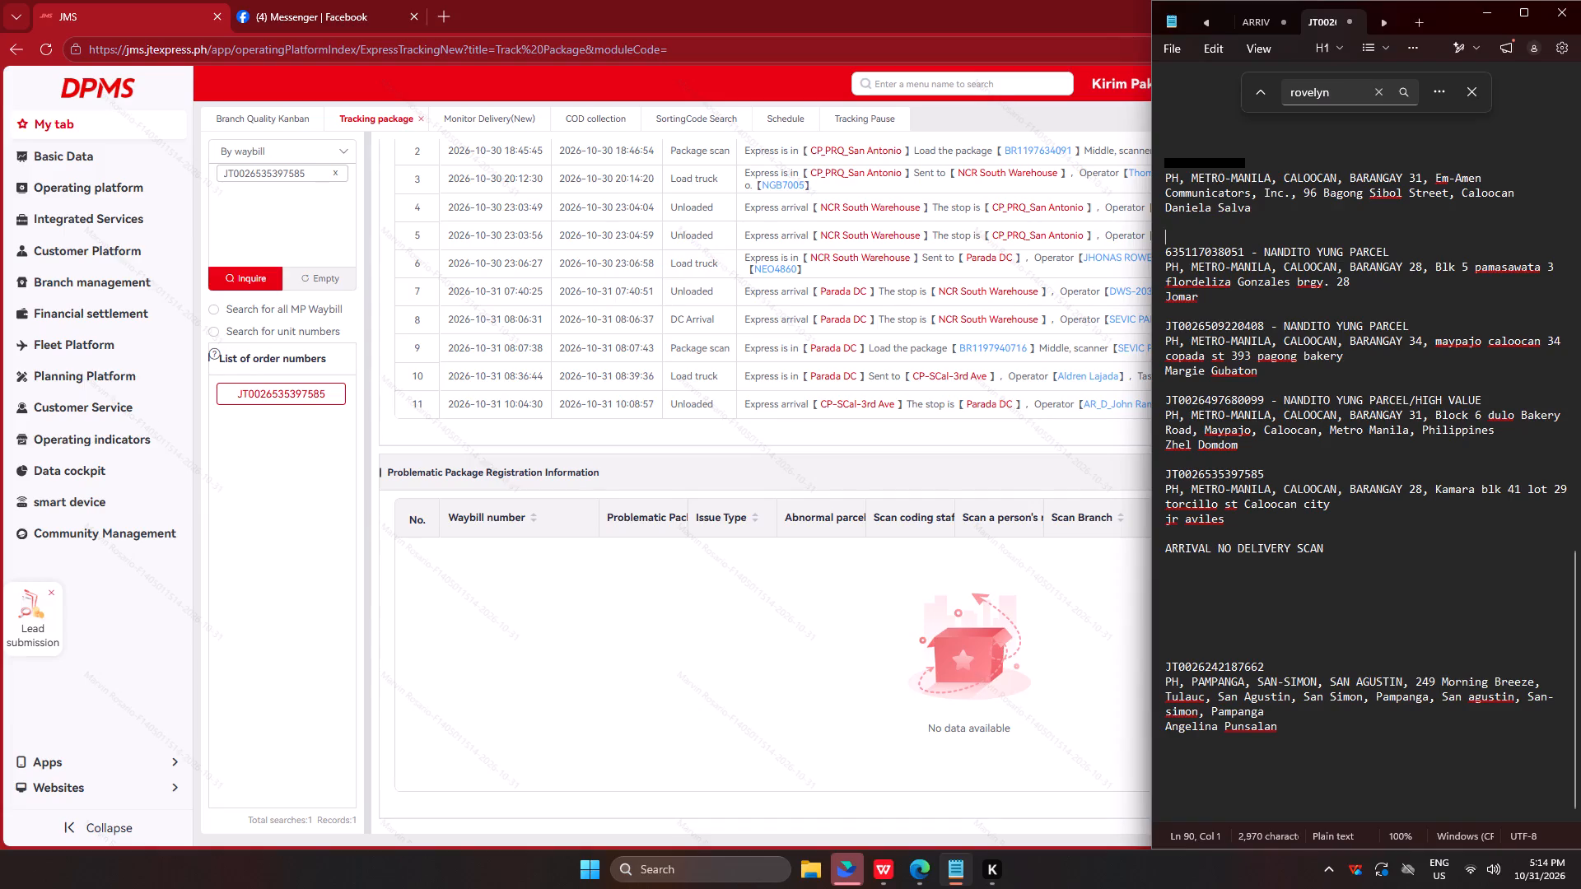
pyautogui.moveTo(1281, 371); pyautogui.dragTo(1232, 375)
pyautogui.moveTo(1242, 454); pyautogui.dragTo(1150, 255)
pyautogui.hotkey('ctrl', 'x')
pyautogui.press('BackSpace')
pyautogui.press('BackSpace')
pyautogui.press('Return')
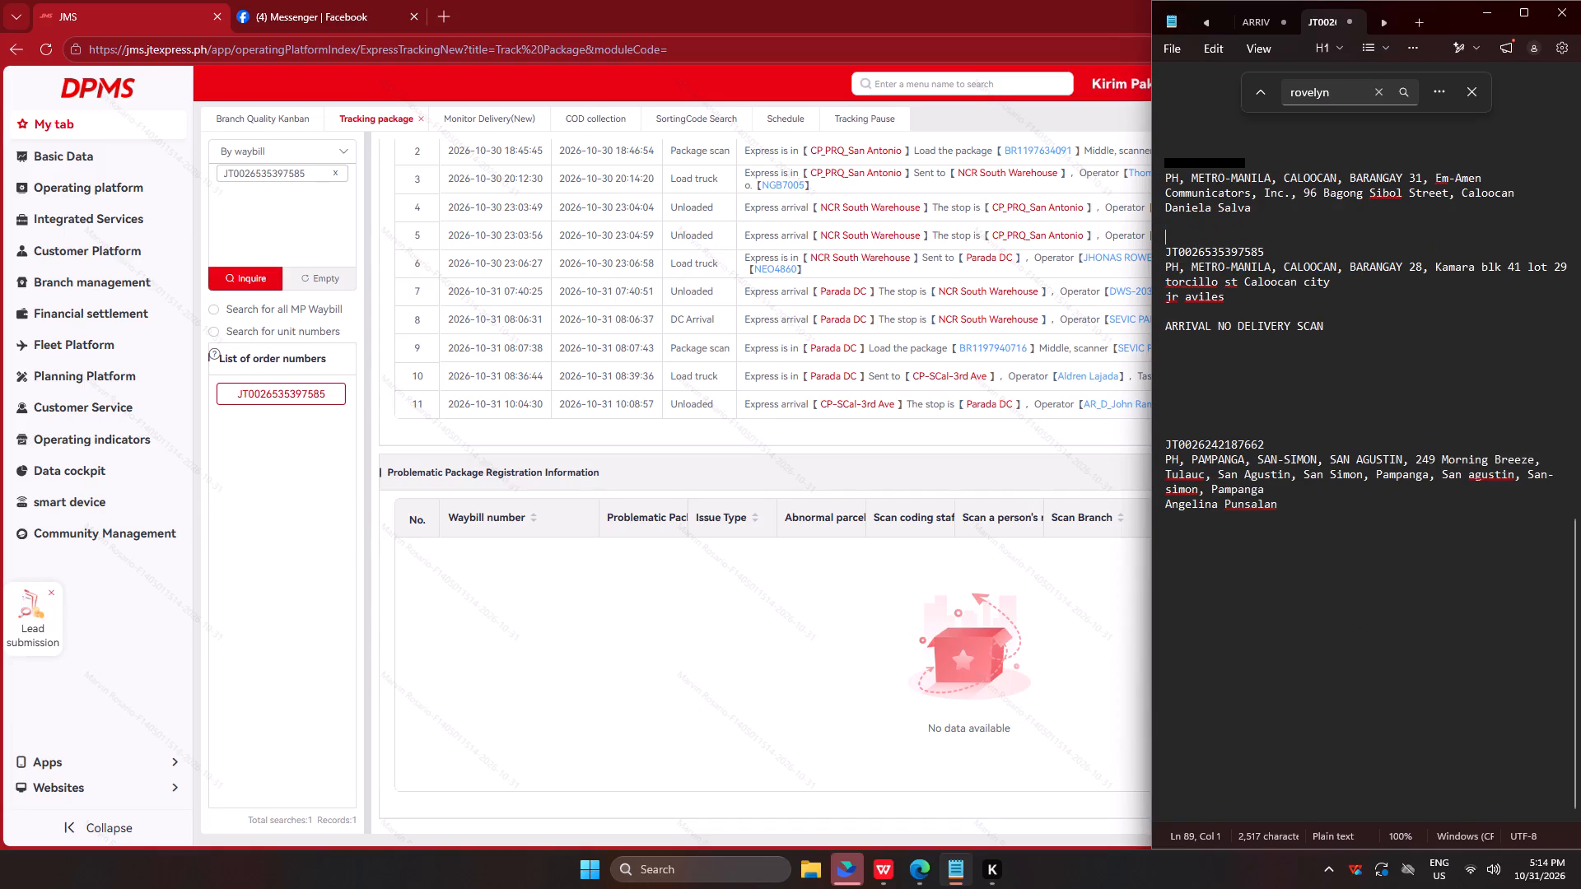
pyautogui.click(1231, 301)
pyautogui.press('Return')
pyautogui.press('Return')
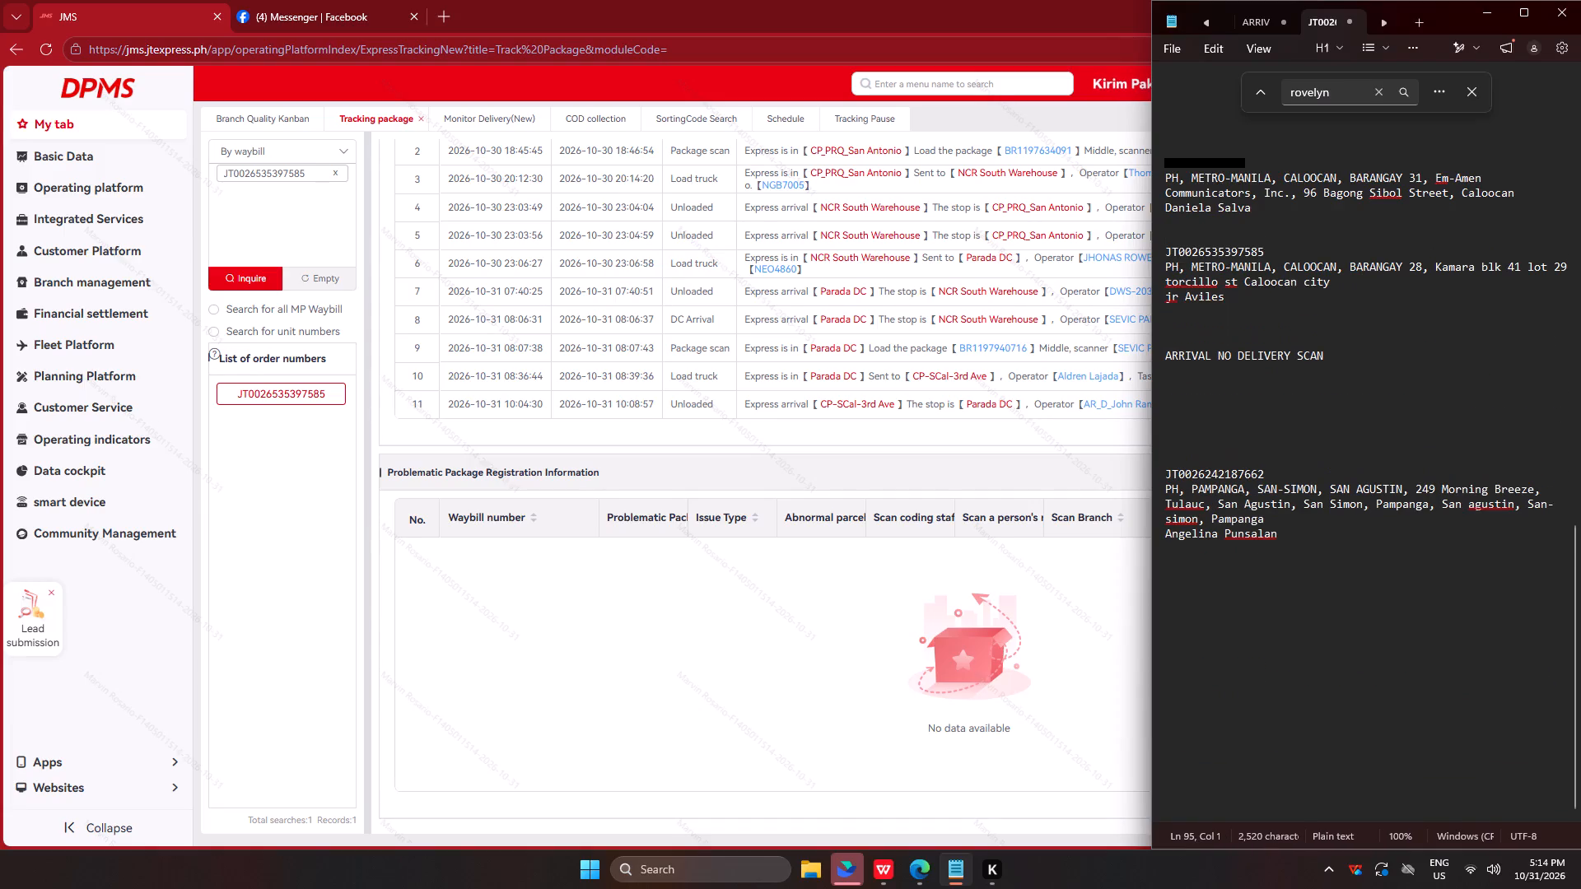
pyautogui.hotkey('ctrl', 'v')
pyautogui.click(1243, 555)
pyautogui.press('BackSpace')
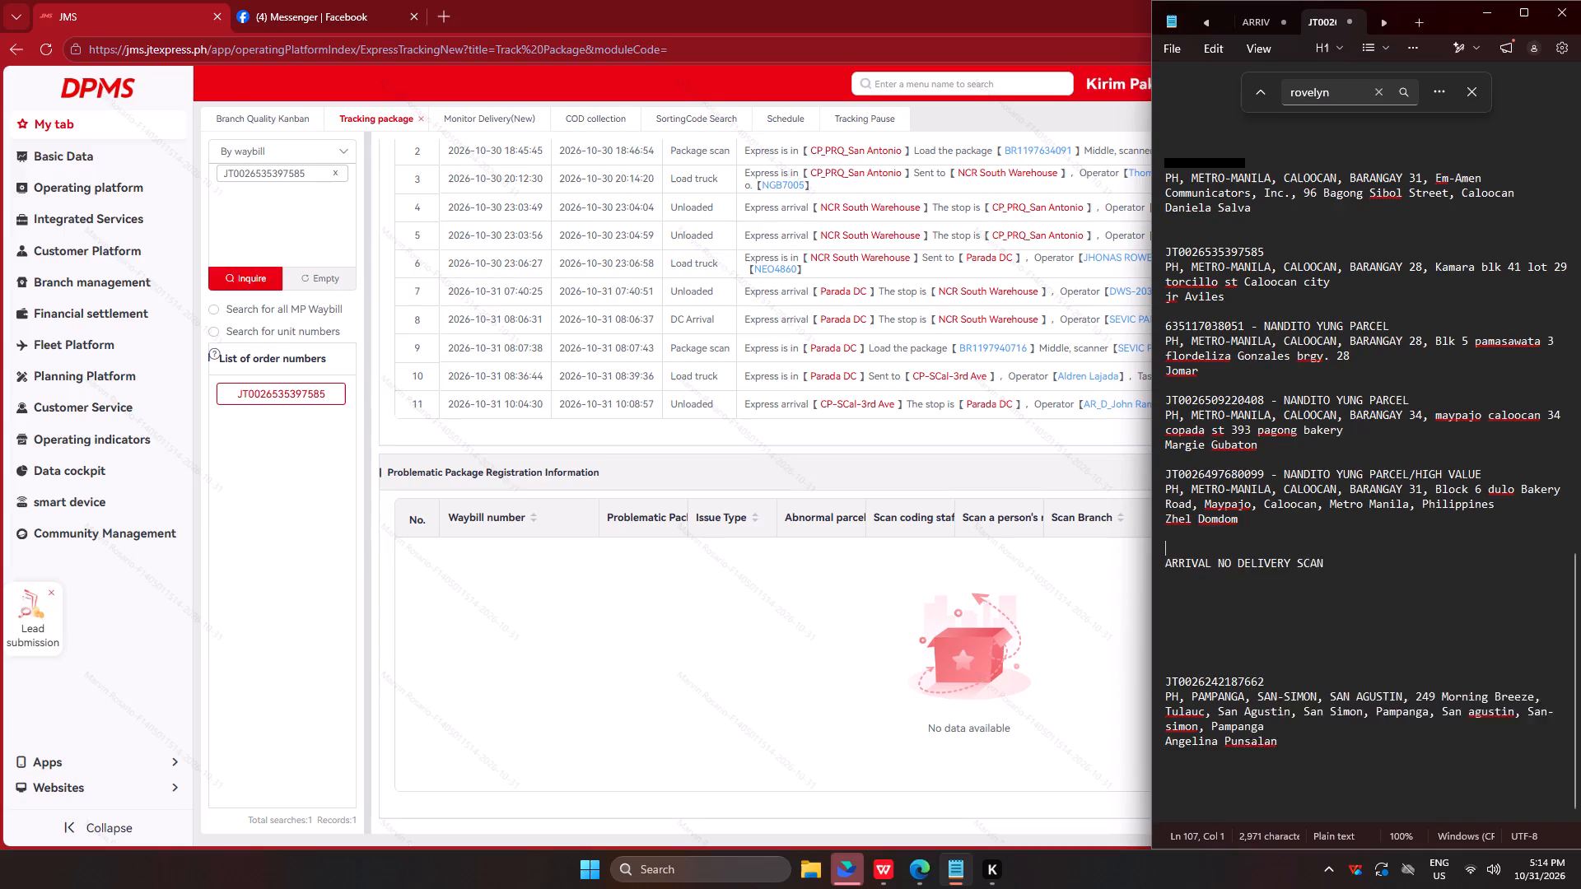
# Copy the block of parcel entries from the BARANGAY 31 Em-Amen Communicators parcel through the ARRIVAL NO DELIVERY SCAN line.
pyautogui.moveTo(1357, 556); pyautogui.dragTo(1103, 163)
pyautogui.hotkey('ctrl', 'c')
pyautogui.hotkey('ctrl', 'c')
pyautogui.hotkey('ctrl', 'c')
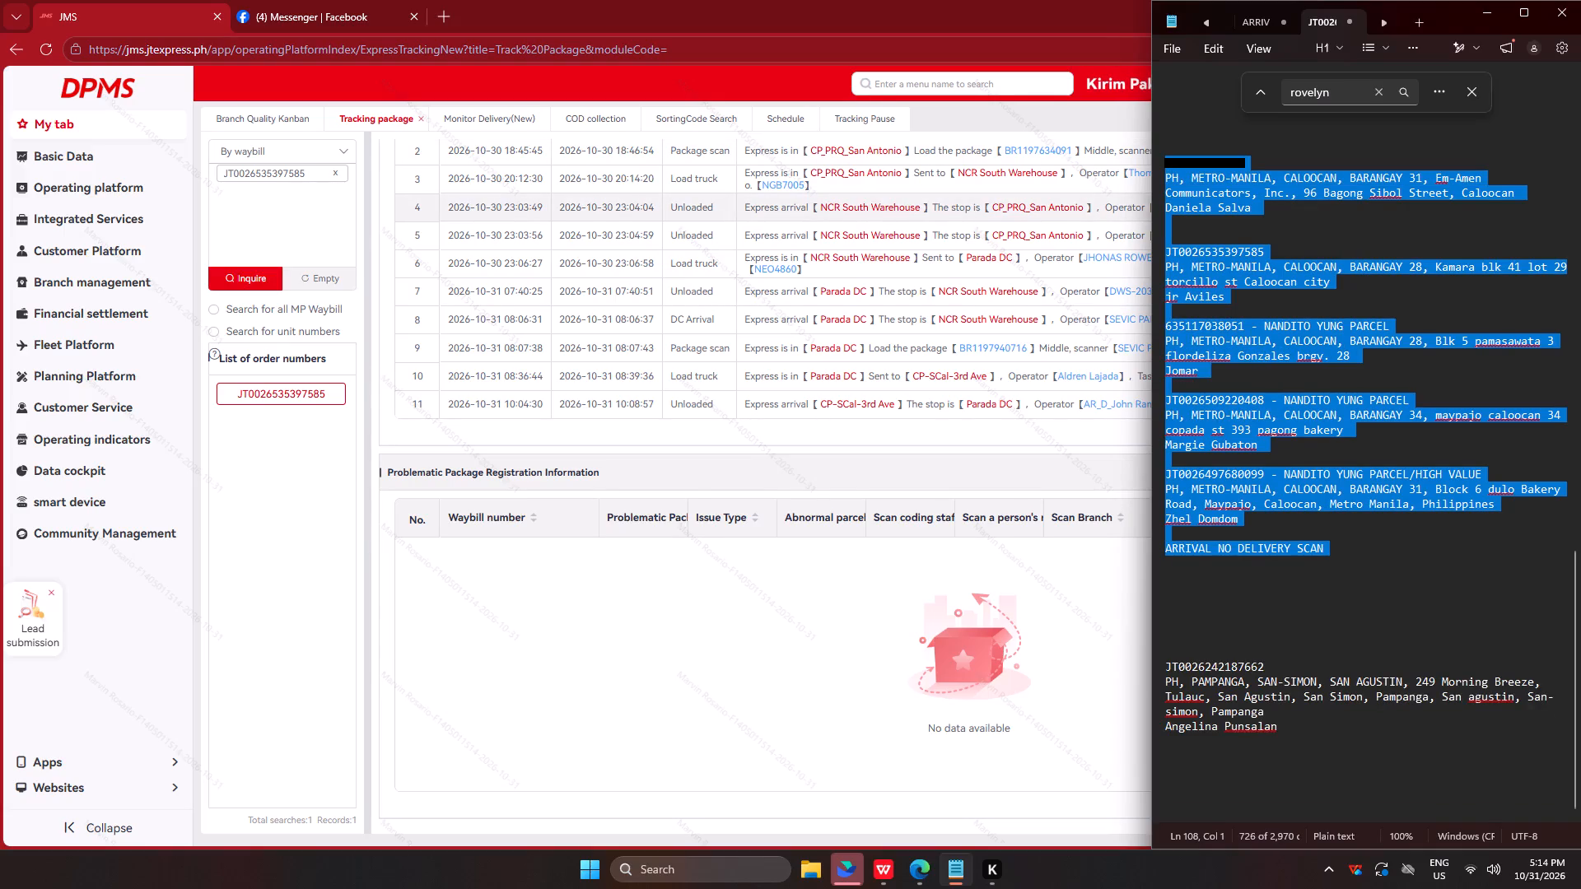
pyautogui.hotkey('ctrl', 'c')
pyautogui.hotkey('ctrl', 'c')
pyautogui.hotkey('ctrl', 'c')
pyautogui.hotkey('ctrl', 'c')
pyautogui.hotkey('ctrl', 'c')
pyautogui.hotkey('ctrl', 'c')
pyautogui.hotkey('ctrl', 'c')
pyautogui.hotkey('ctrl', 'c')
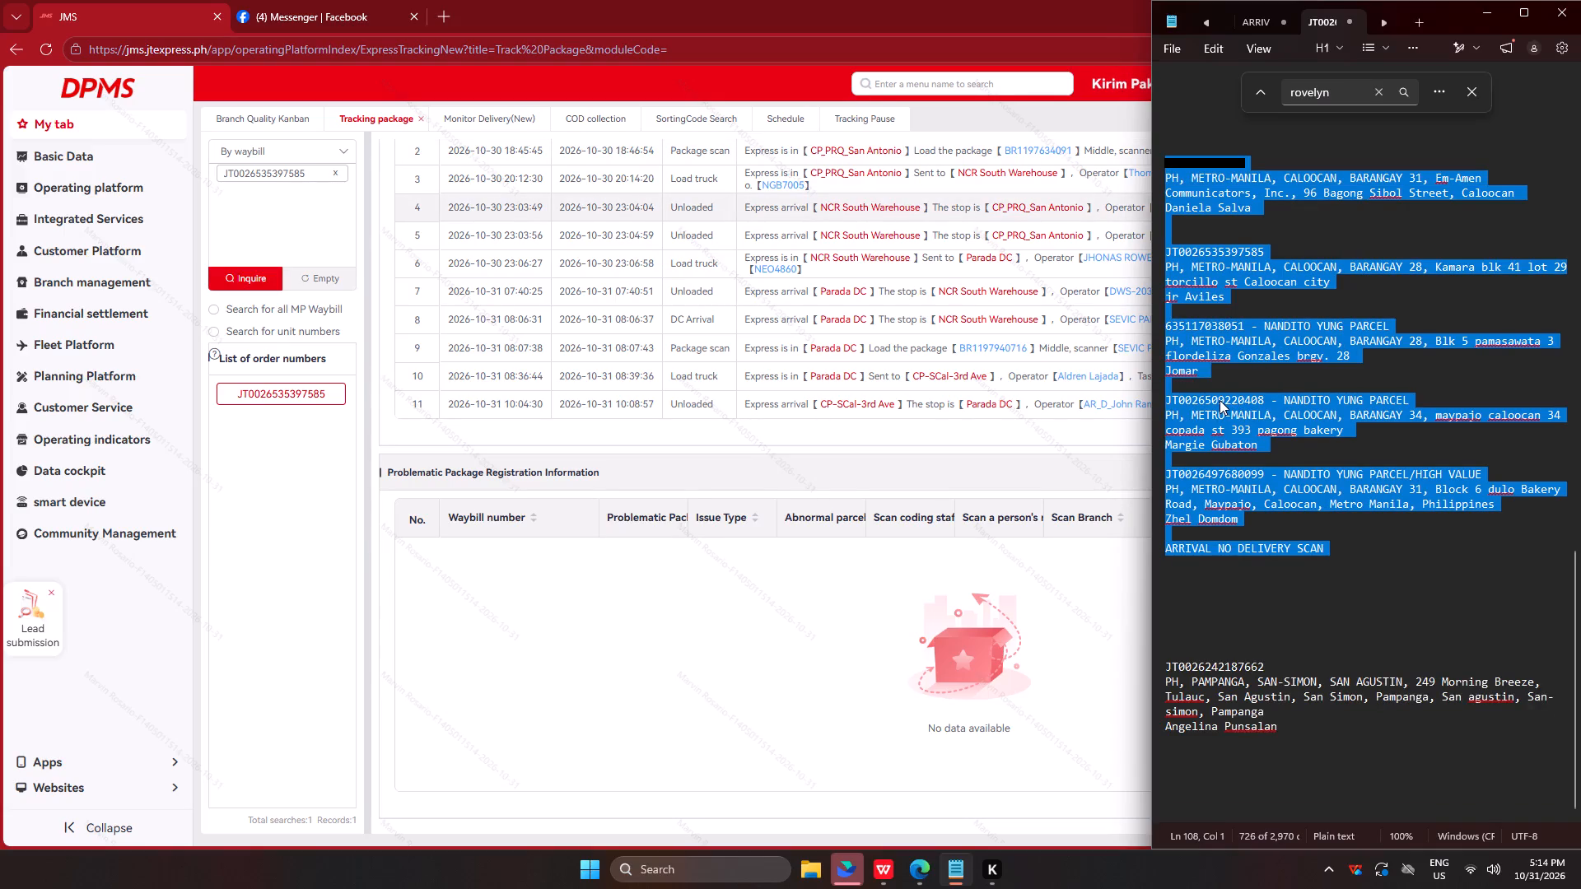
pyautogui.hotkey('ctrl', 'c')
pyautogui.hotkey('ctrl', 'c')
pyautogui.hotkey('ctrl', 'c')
pyautogui.doubleClick(1220, 400)
pyautogui.hotkey('ctrl', 'c')
pyautogui.hotkey('ctrl', 'c')
pyautogui.hotkey('ctrl', 'c')
pyautogui.hotkey('ctrl', 'c')
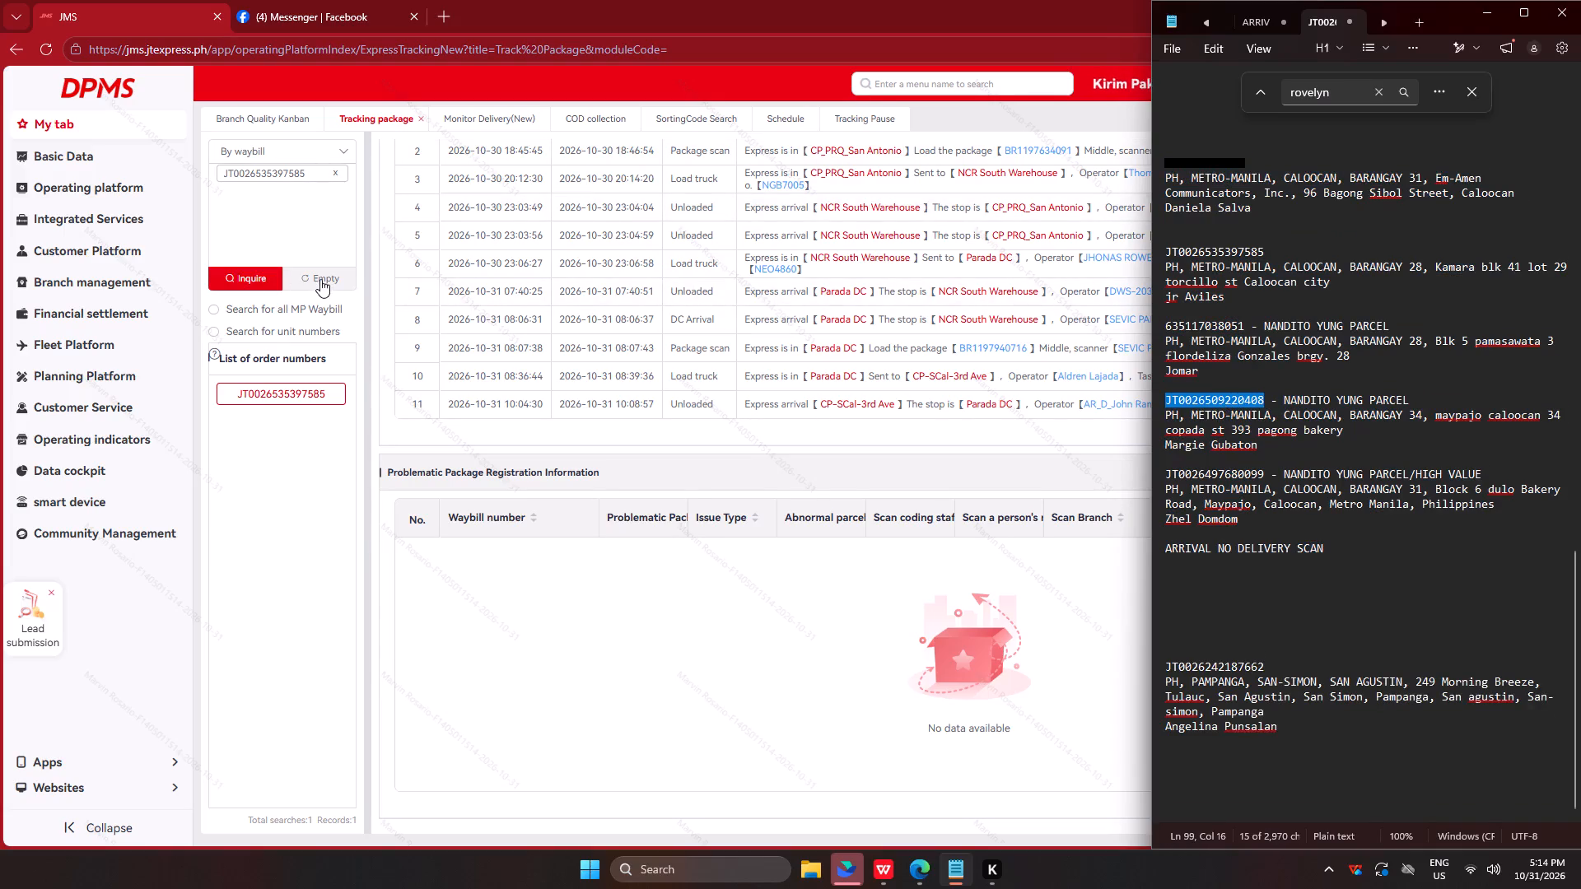
pyautogui.hotkey('ctrl', 'c')
pyautogui.hotkey('ctrl', 'c')
pyautogui.keyDown('ctrl'); pyautogui.click(324, 277); pyautogui.keyUp('ctrl')
pyautogui.click(319, 249)
pyautogui.hotkey('ctrl', 'v')
pyautogui.click(256, 271)
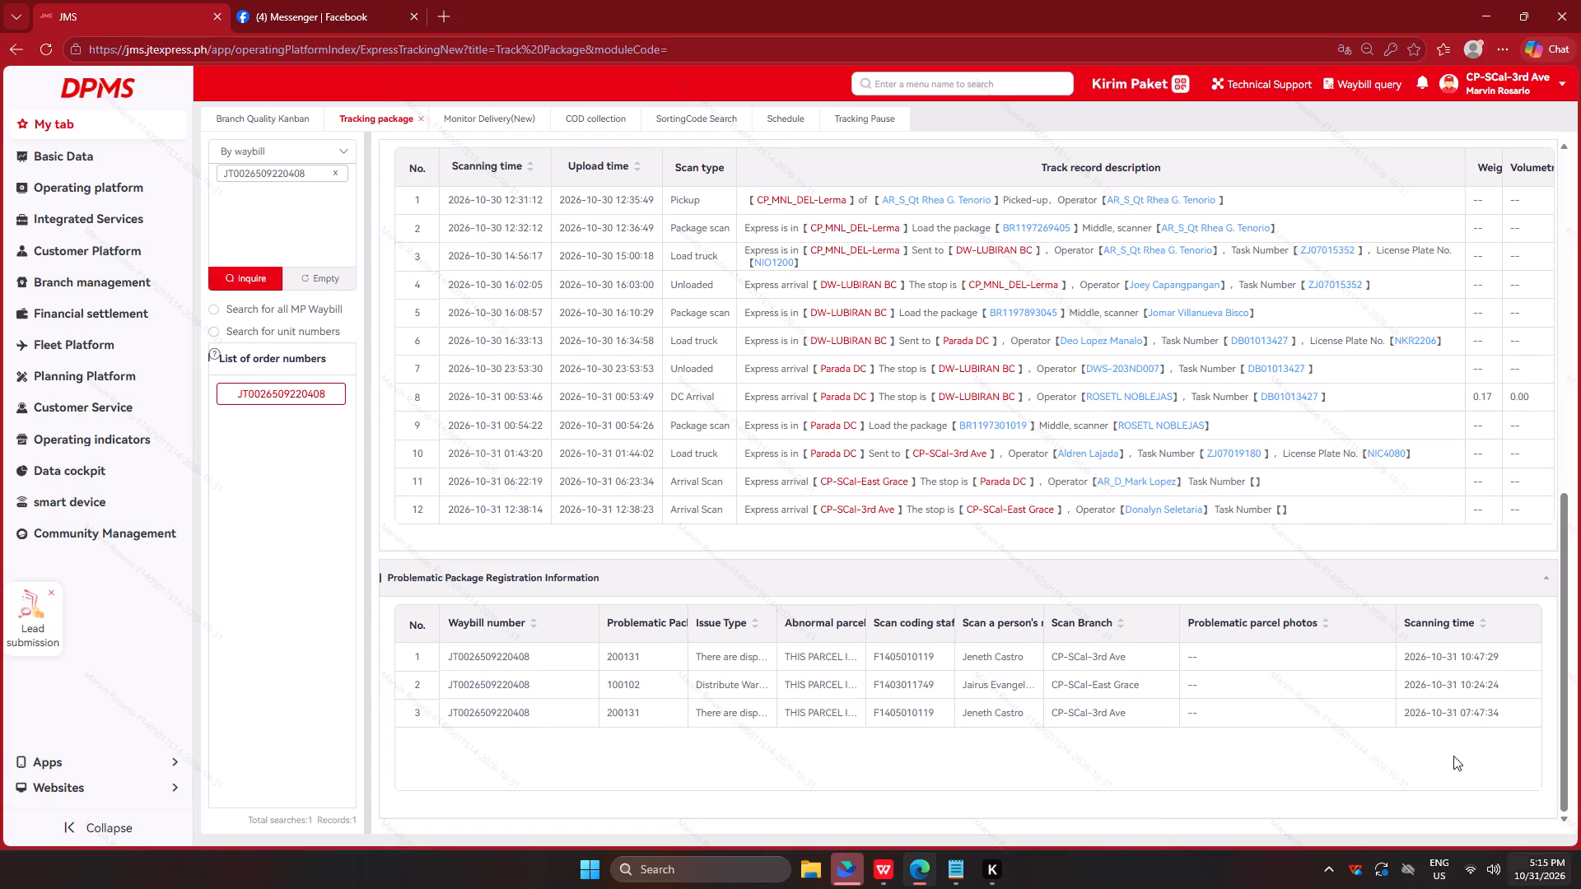
pyautogui.click(964, 867)
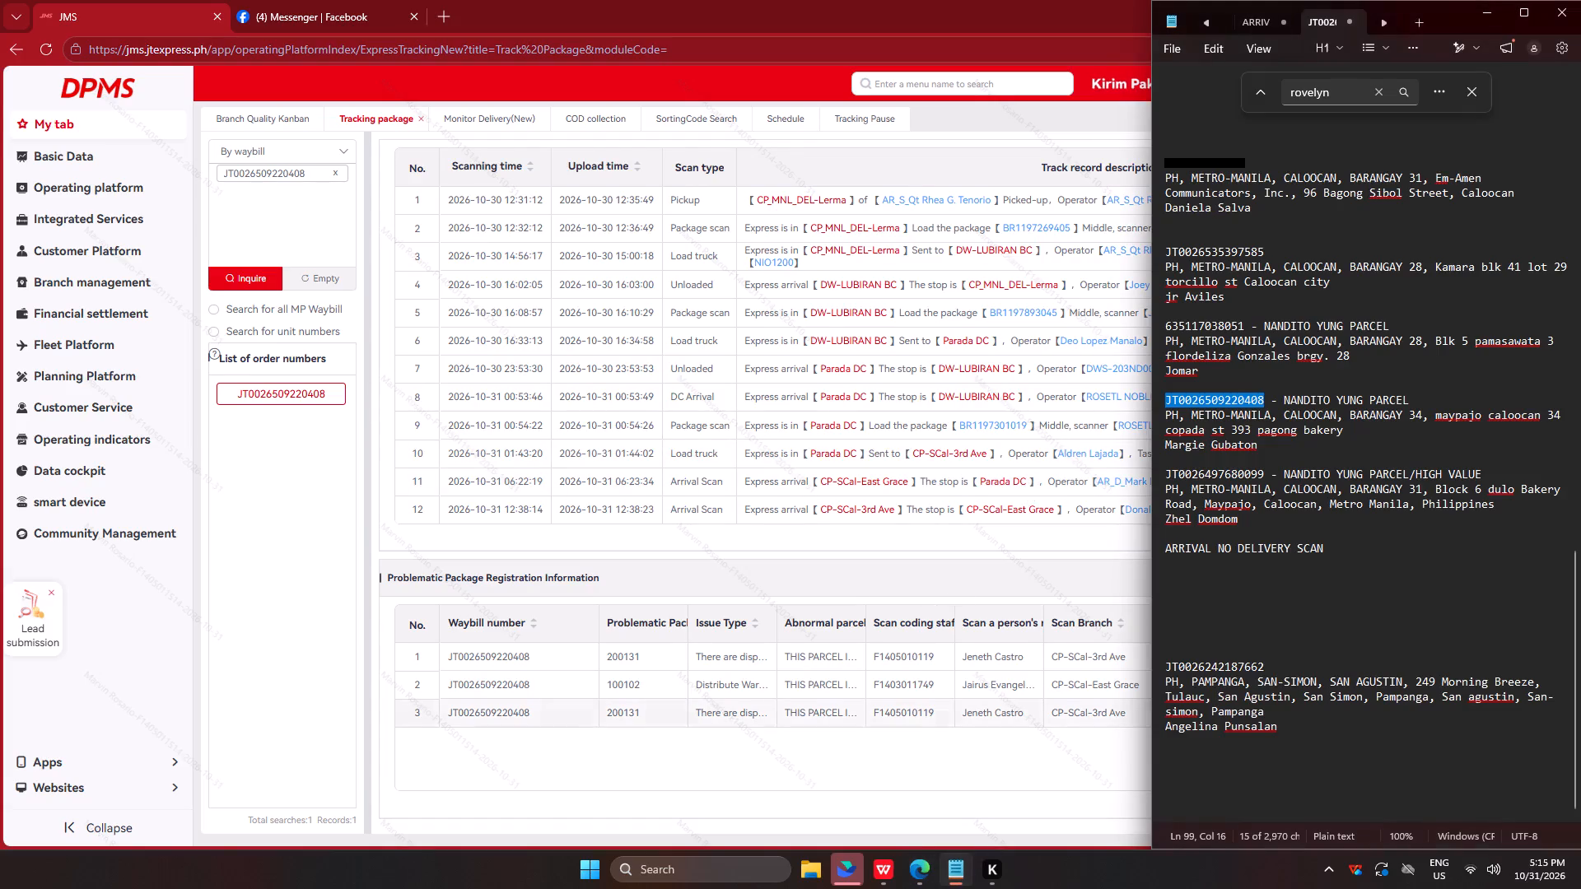
pyautogui.click(1425, 397)
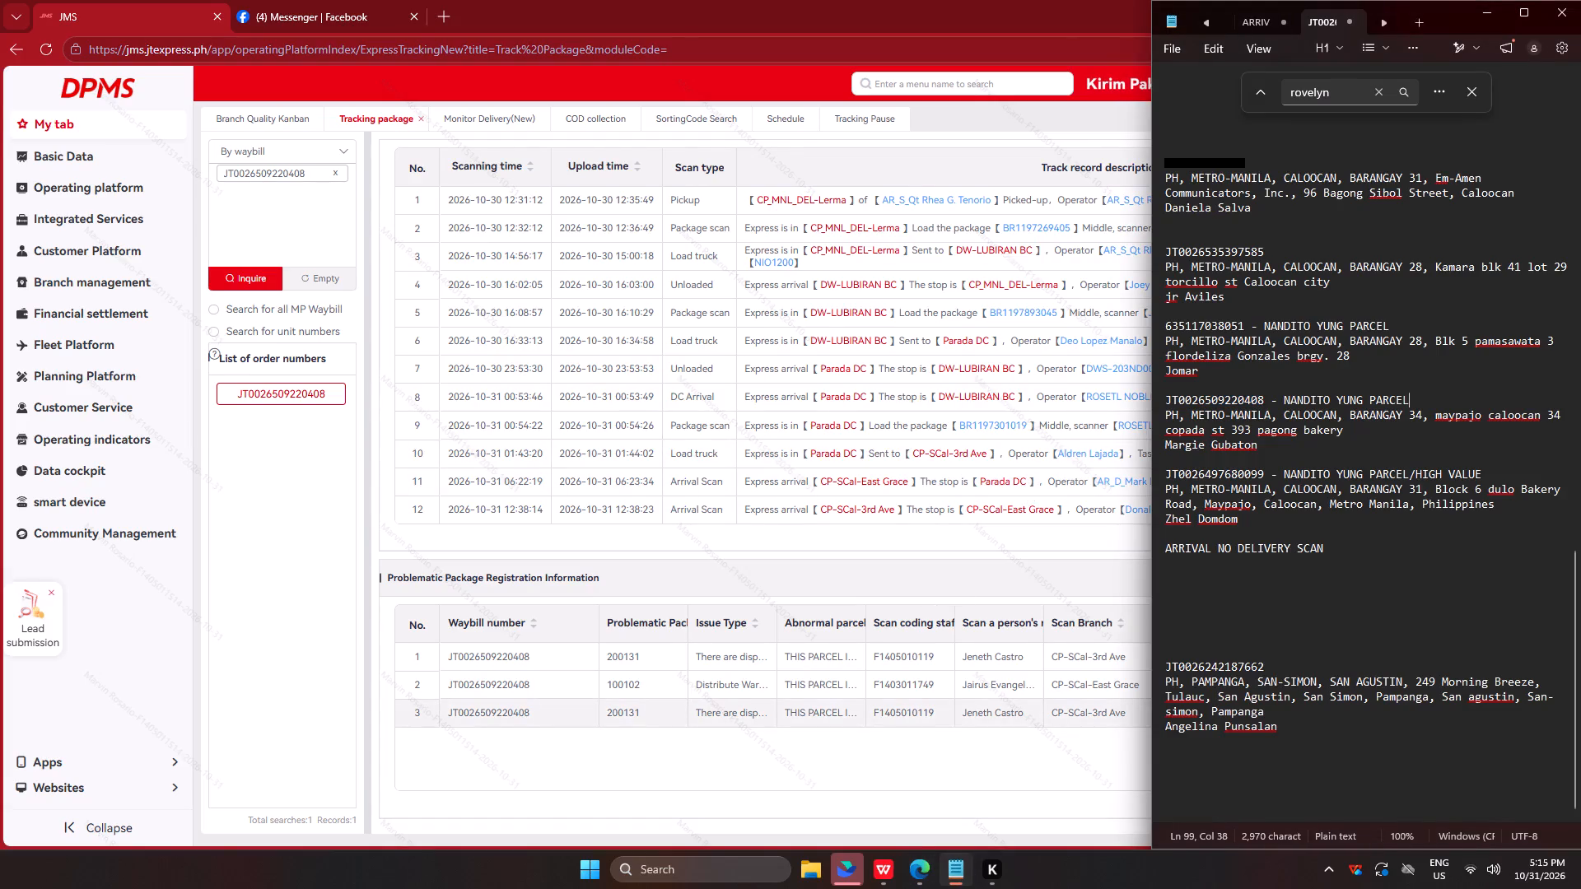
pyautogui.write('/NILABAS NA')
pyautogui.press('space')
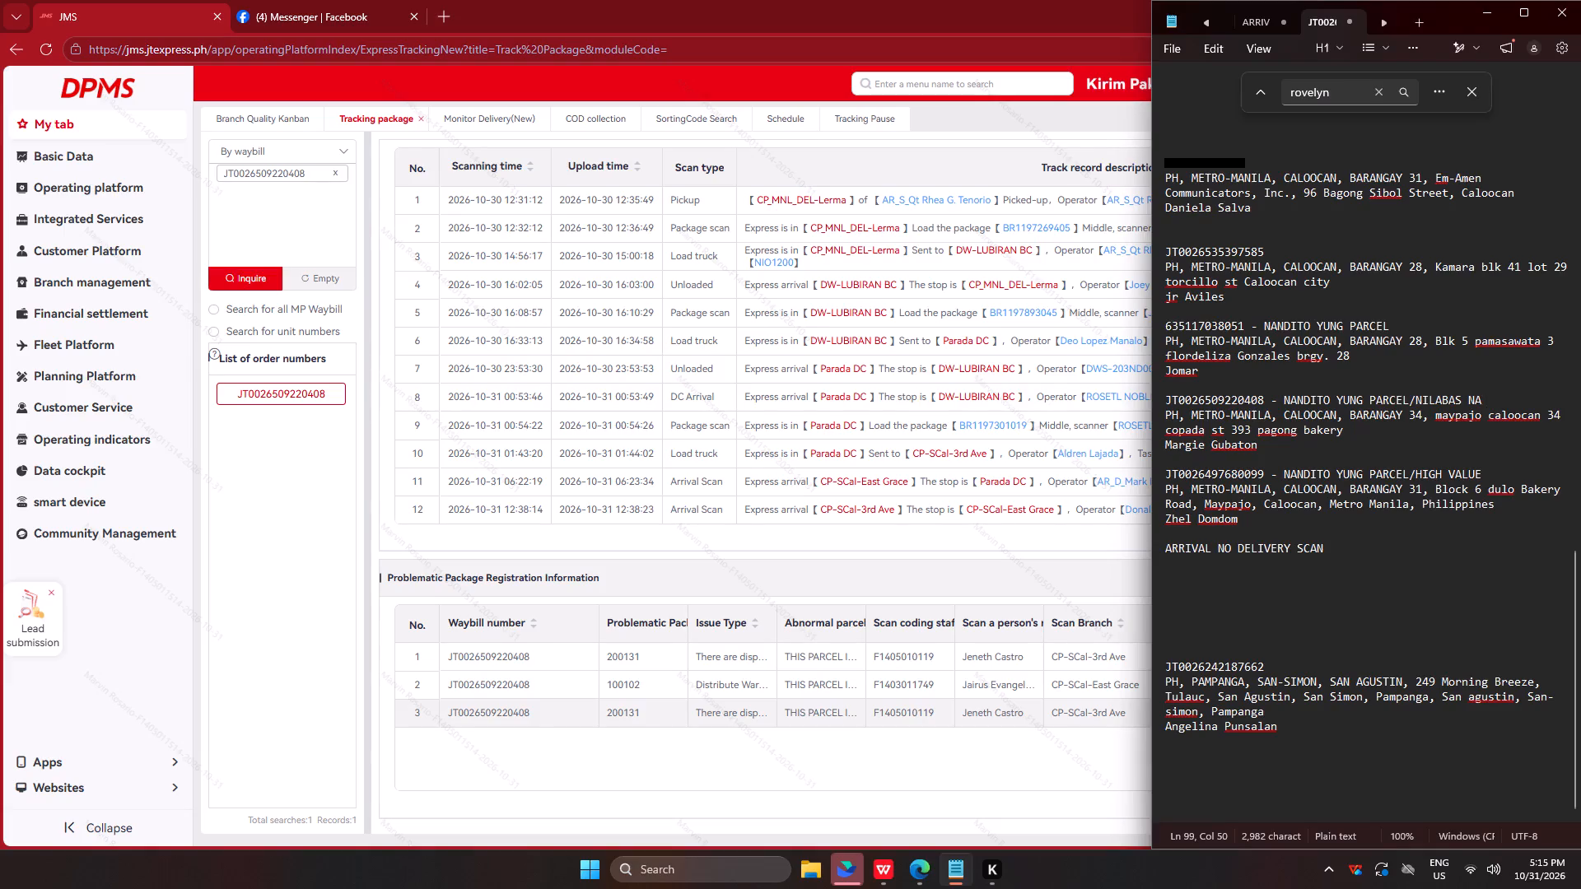
# Copy the updated block of parcel entries from the BARANGAY 31 Em-Amen Communicators parcel through the ARRIVAL NO DELIVERY SCAN line.
pyautogui.moveTo(1342, 556); pyautogui.dragTo(1104, 164)
pyautogui.hotkey('ctrl', 'c')
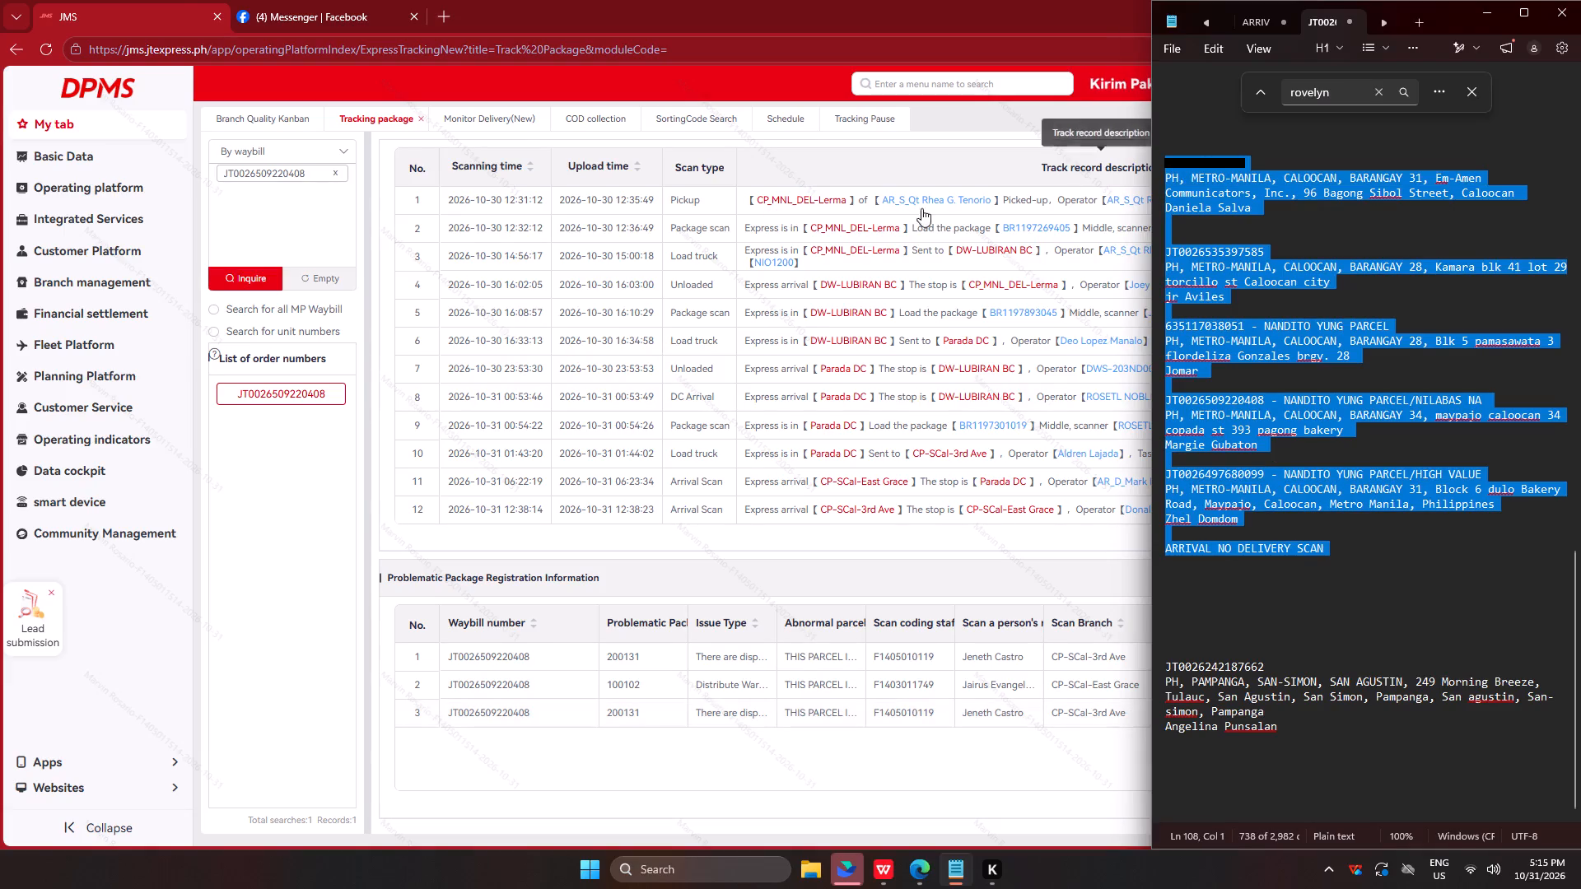
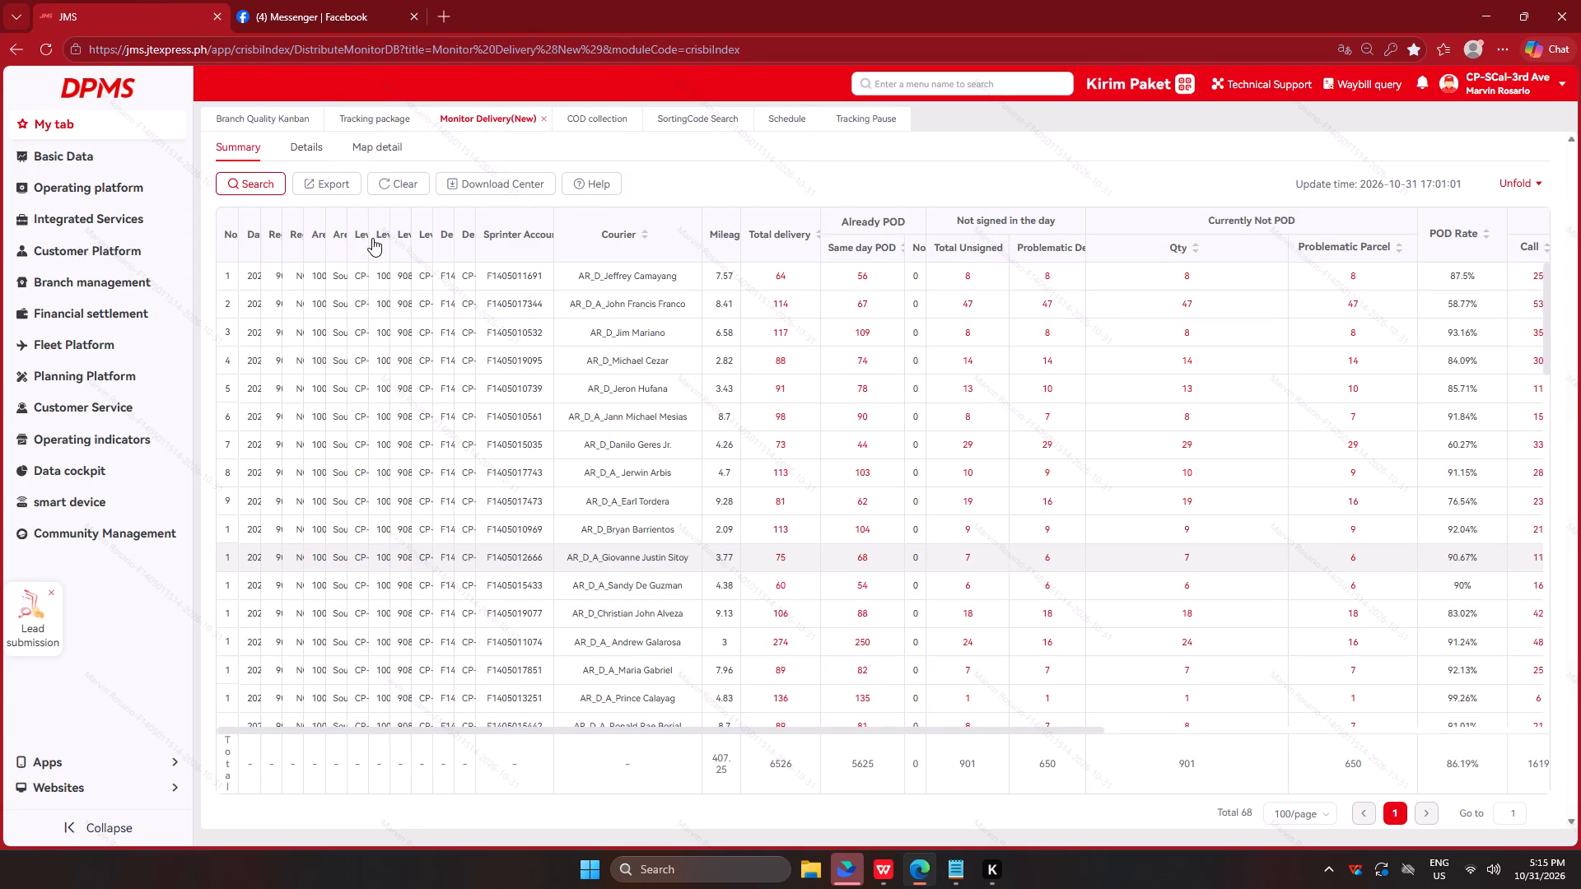
# Search the Monitor Delivery summary page for the courier name text ALCAN.
pyautogui.hotkey('ctrl', 'f')
pyautogui.hotkey('ctrl', 'g')
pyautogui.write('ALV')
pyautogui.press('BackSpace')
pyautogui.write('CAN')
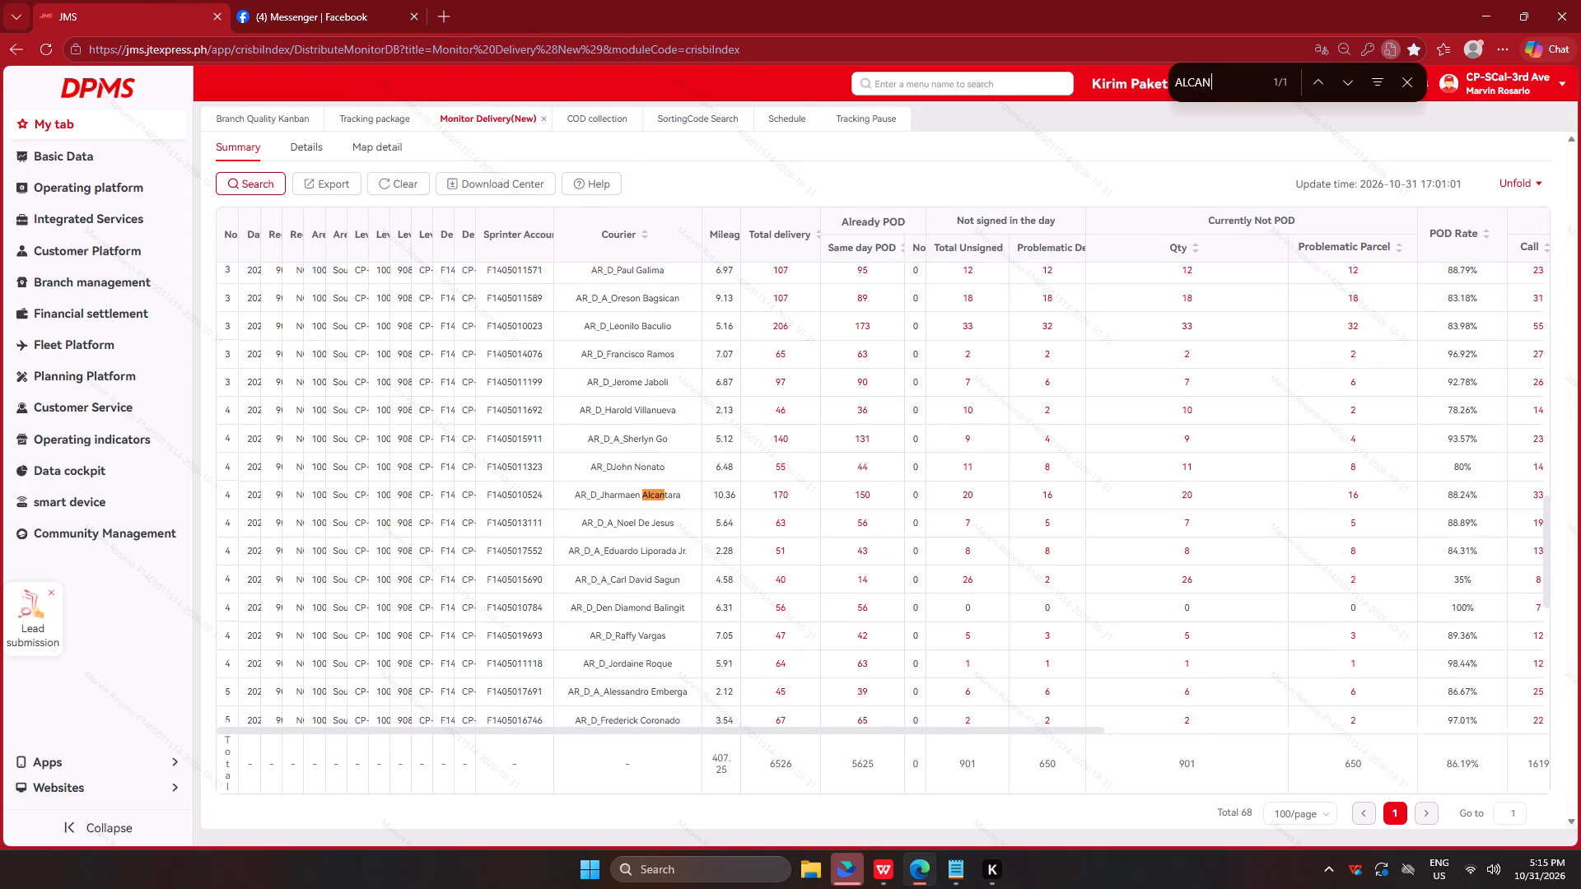
# Refresh the Monitor Delivery summary and open the Currently Not POD quantity details for the courier matching the page search ALCAN.
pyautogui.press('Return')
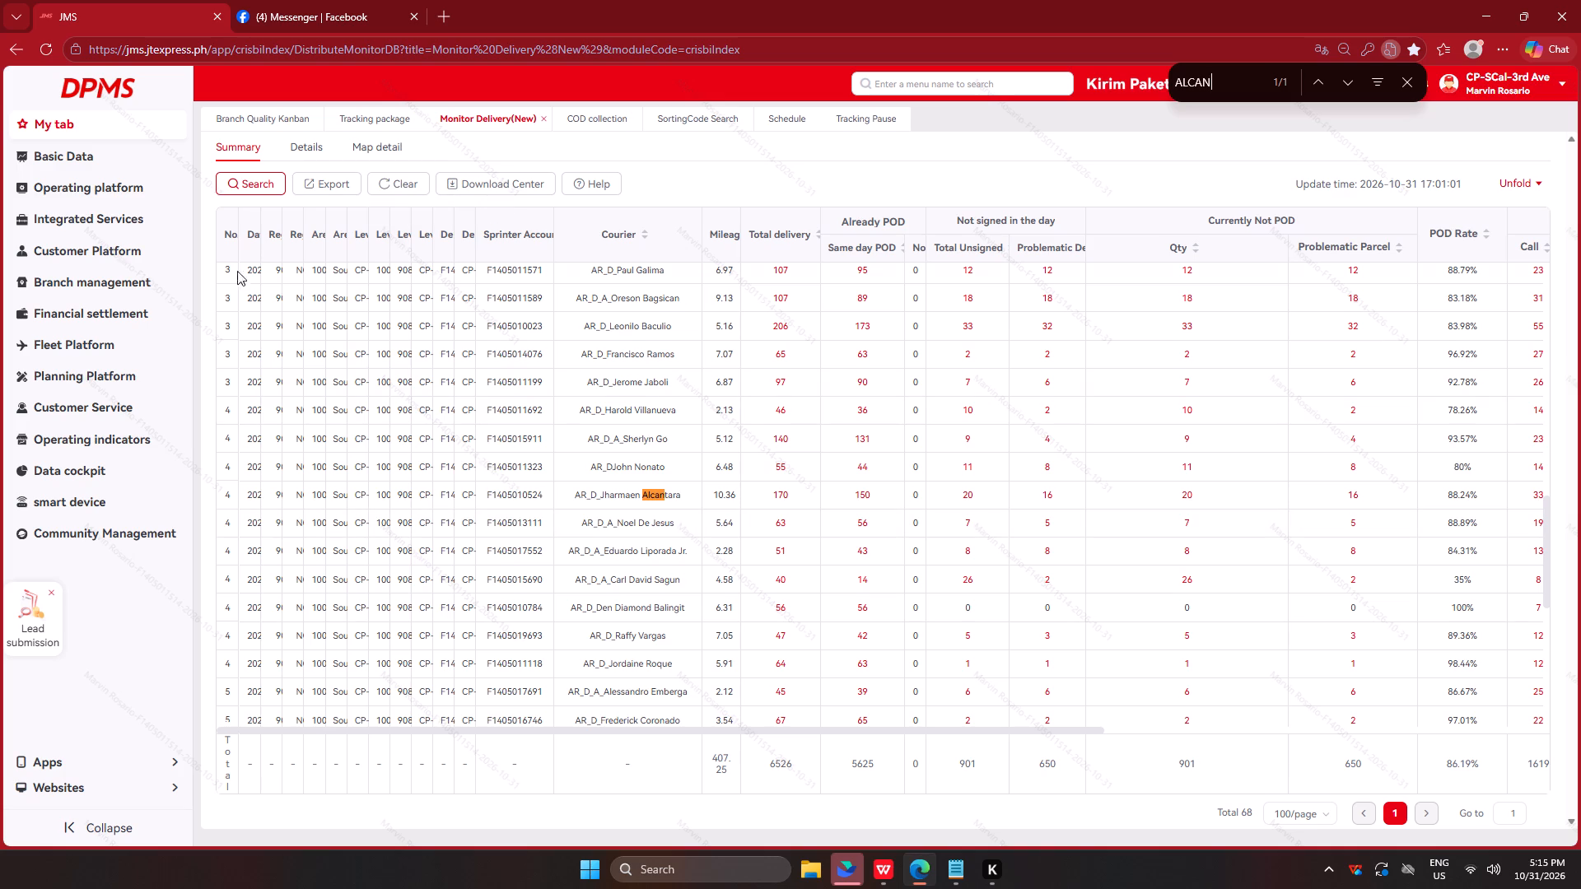
pyautogui.click(250, 185)
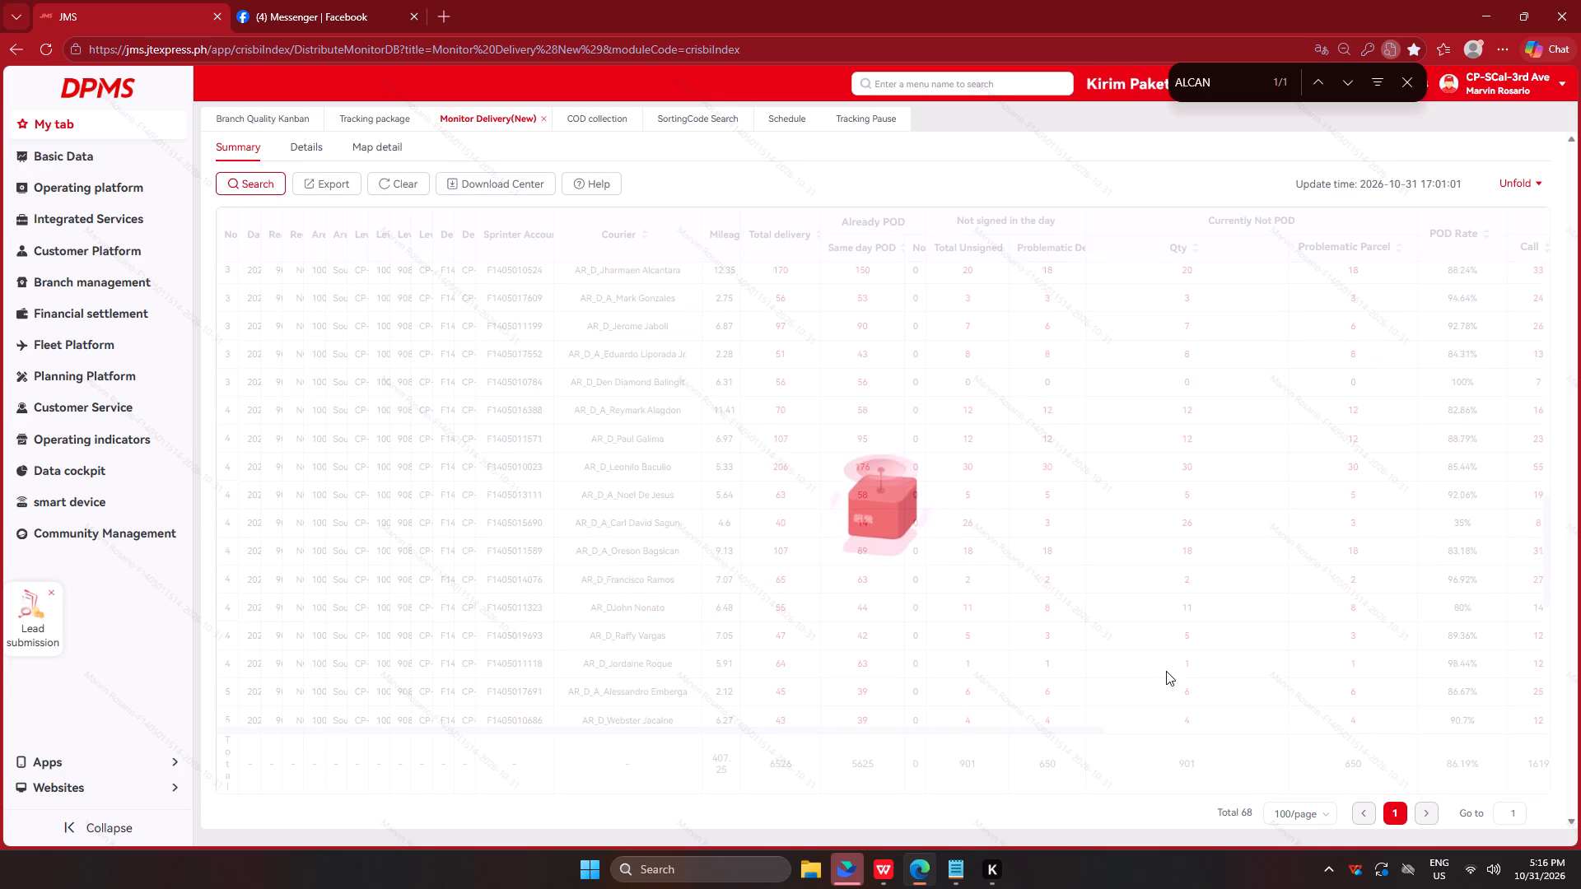
pyautogui.click(1228, 86)
pyautogui.press('Return')
pyautogui.press('.')
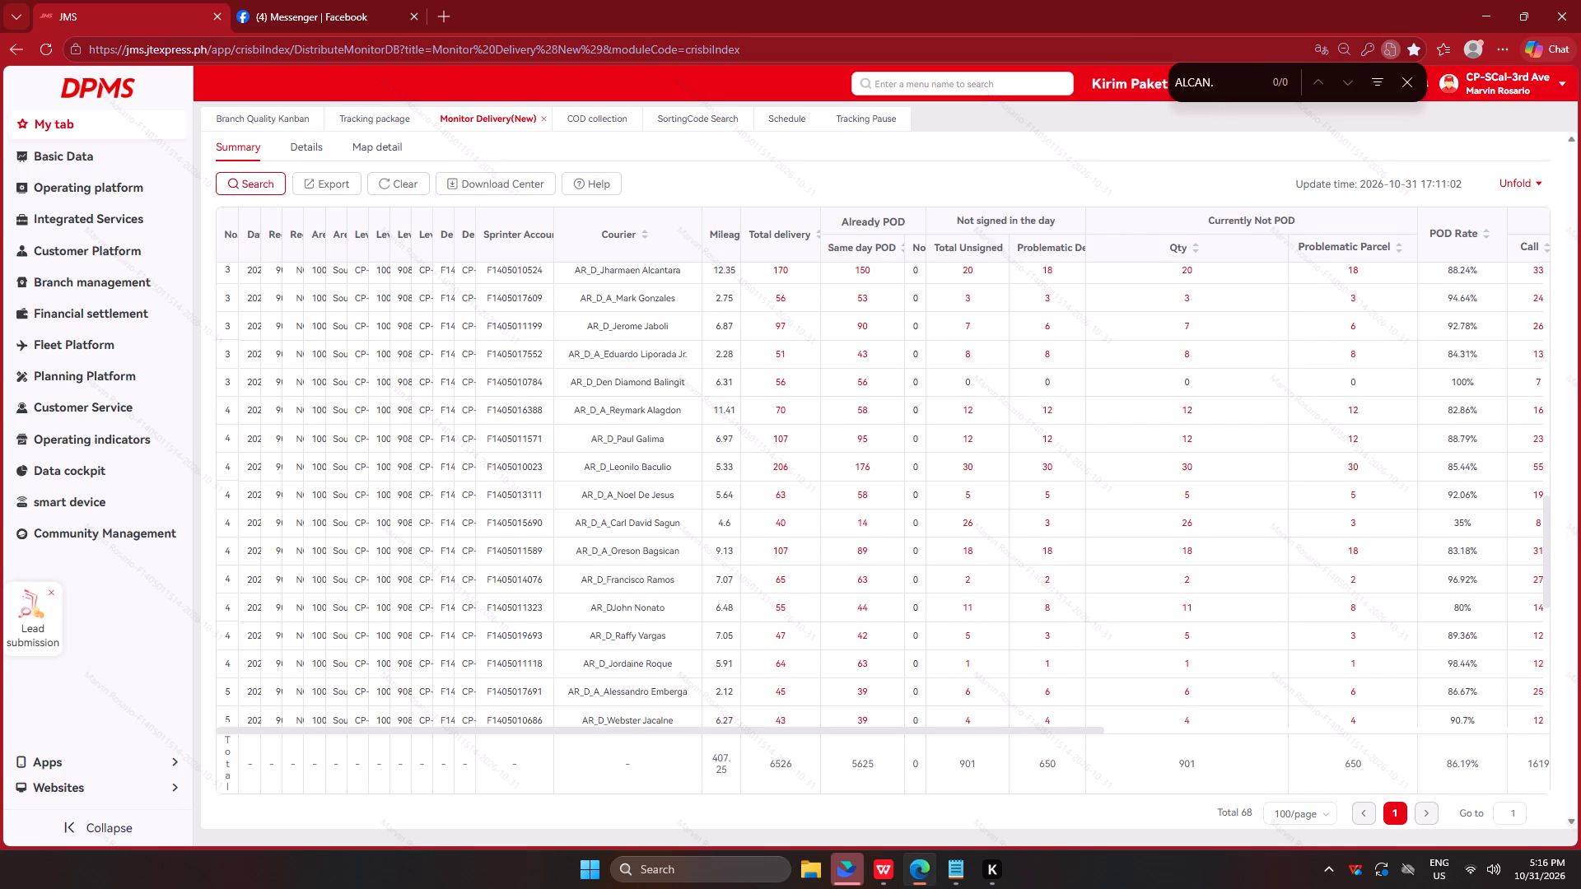
pyautogui.press('BackSpace')
pyautogui.press('Return')
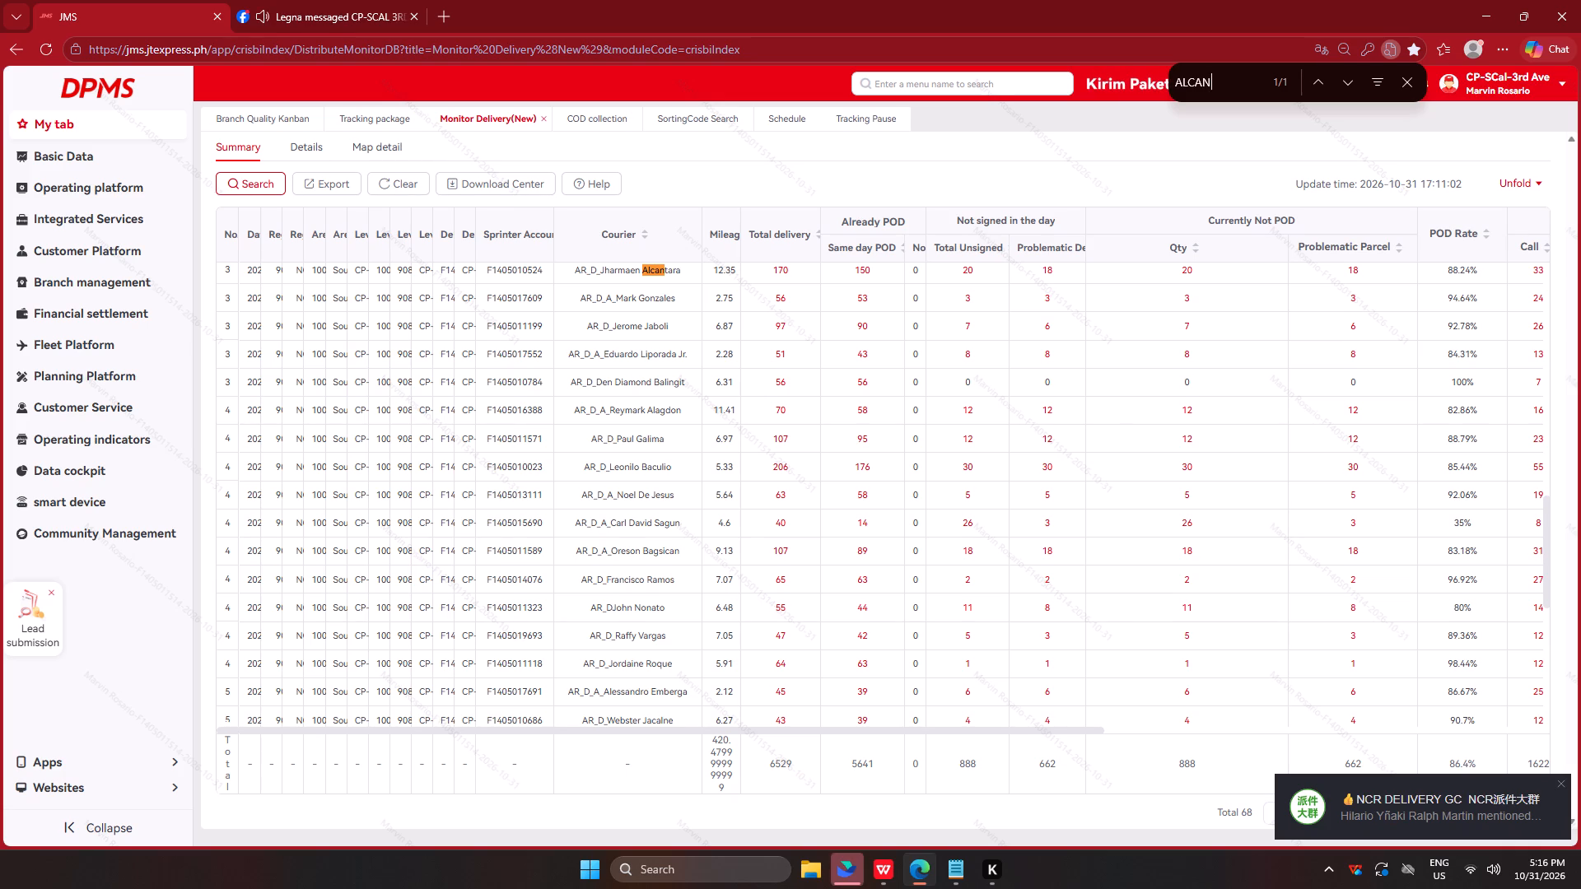
pyautogui.click(1182, 270)
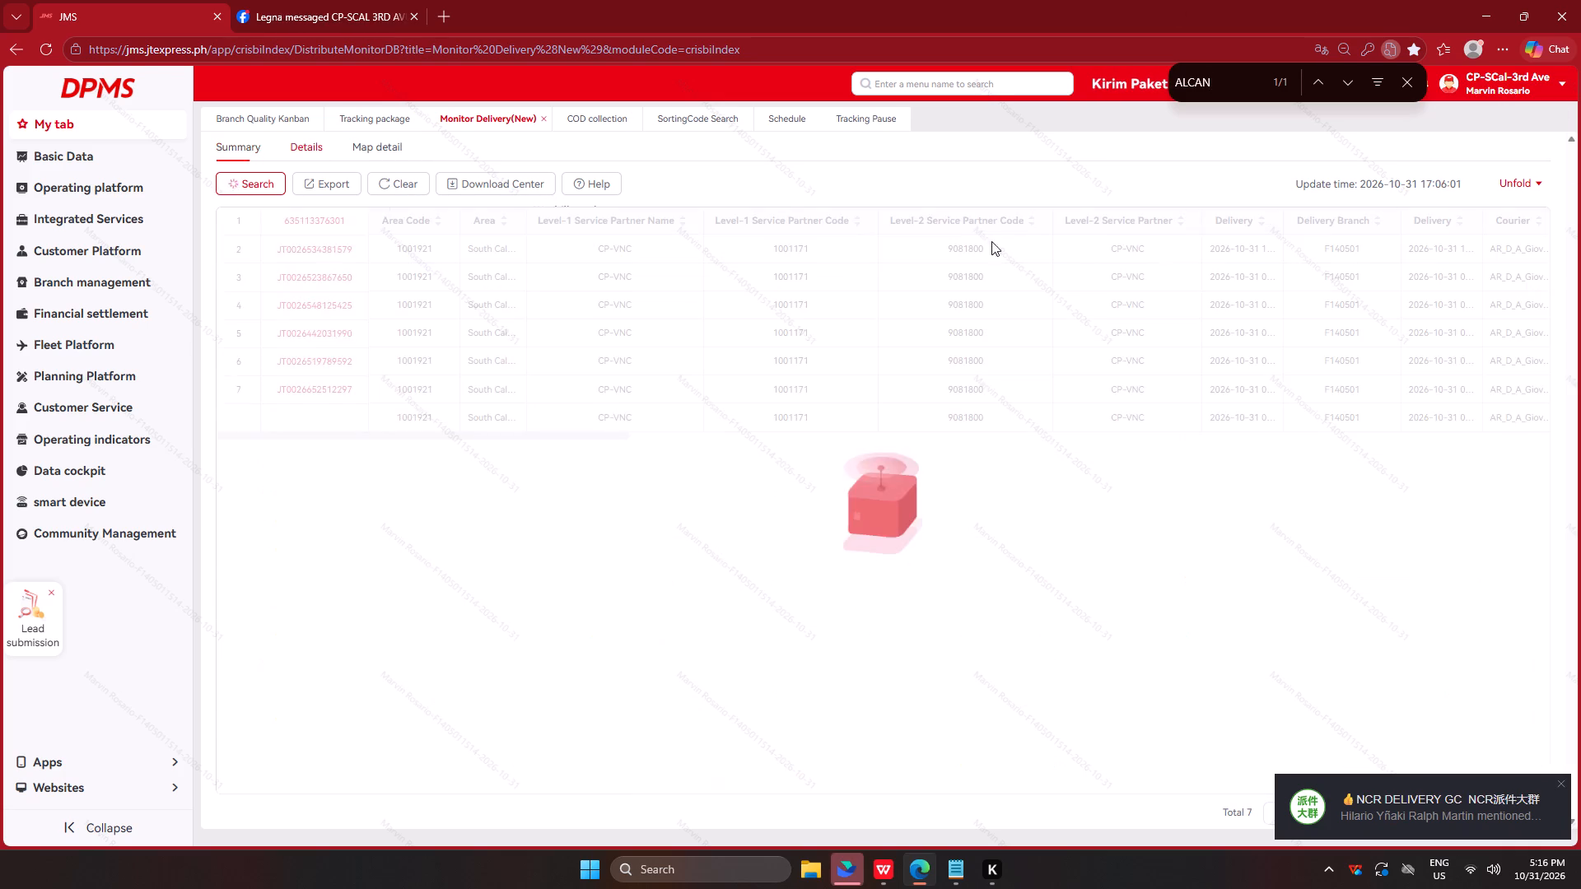
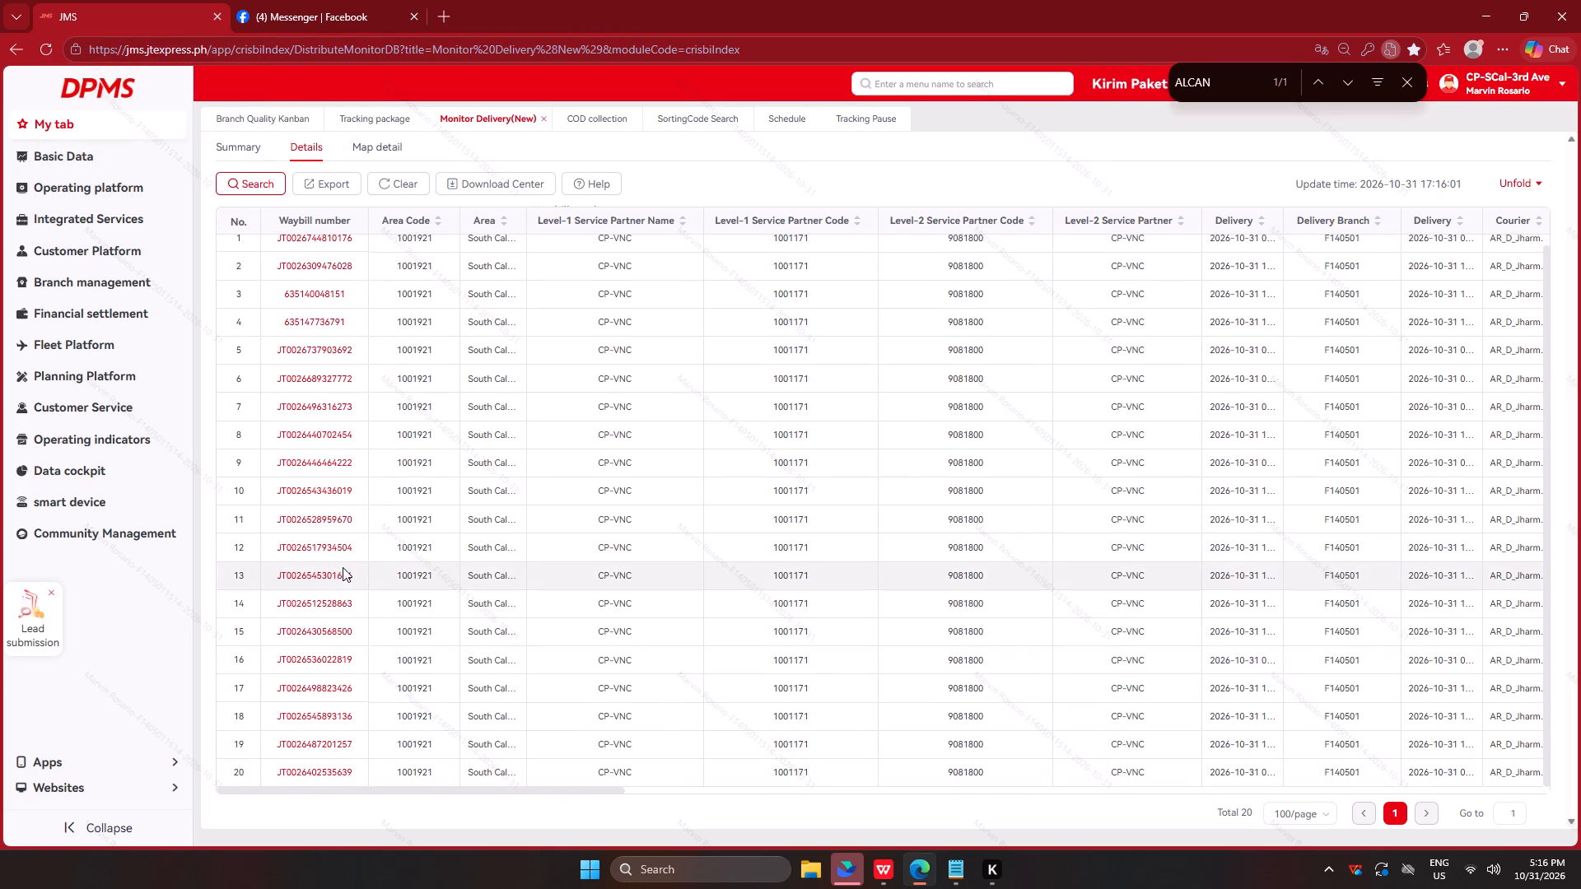
# Extract the waybill number column of the courier's details list as text and paste it into CHECKING from cell B269.
pyautogui.hotkey('ctrl', 'shift', 'a')
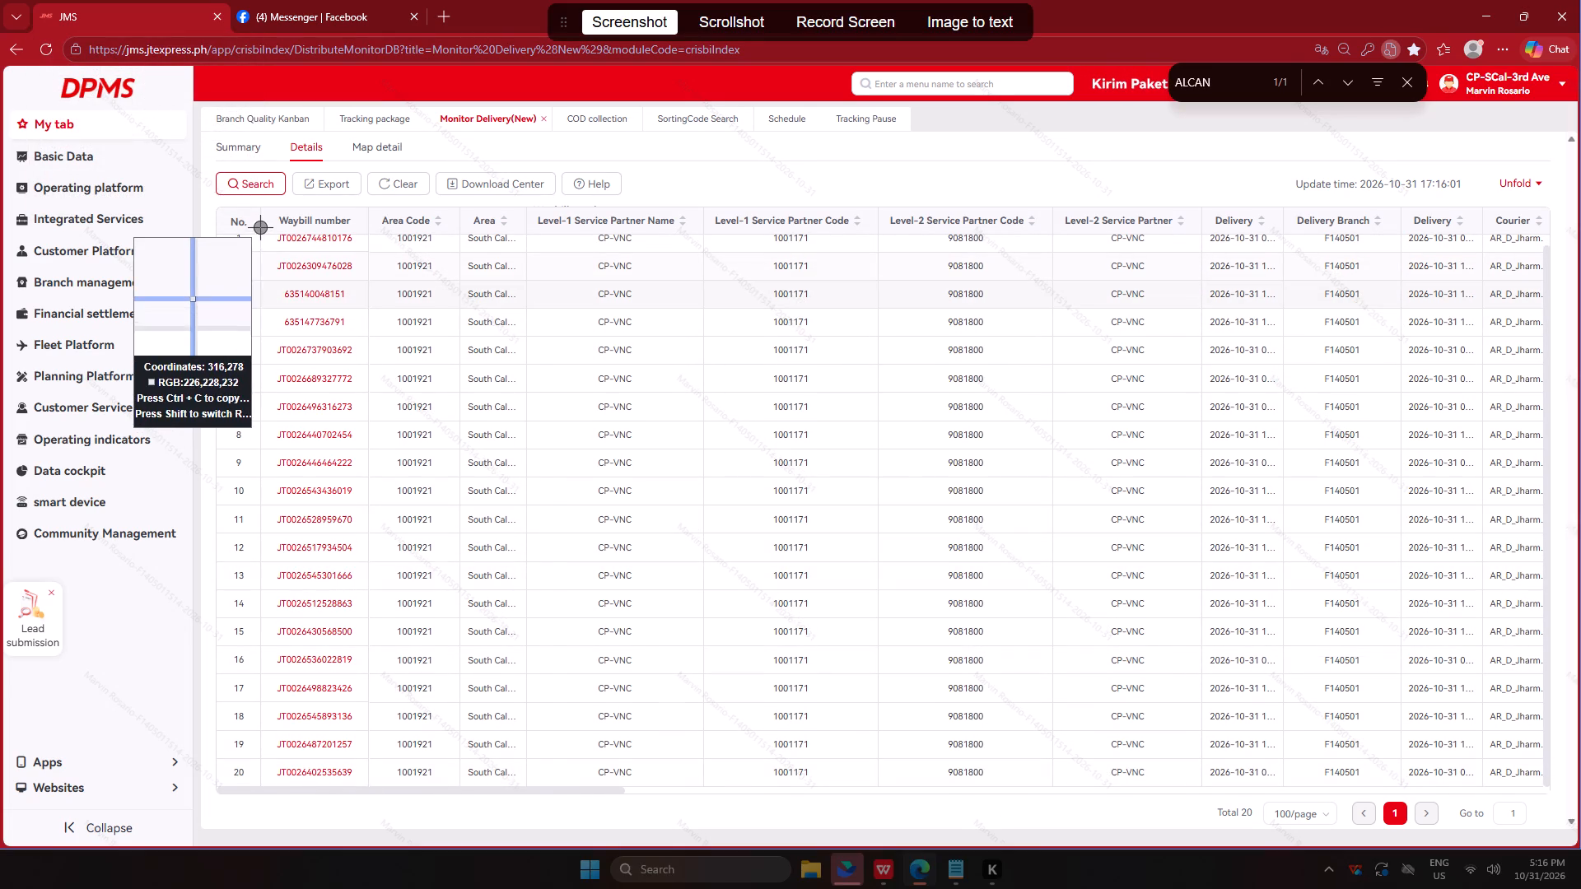
pyautogui.moveTo(259, 230); pyautogui.dragTo(381, 796)
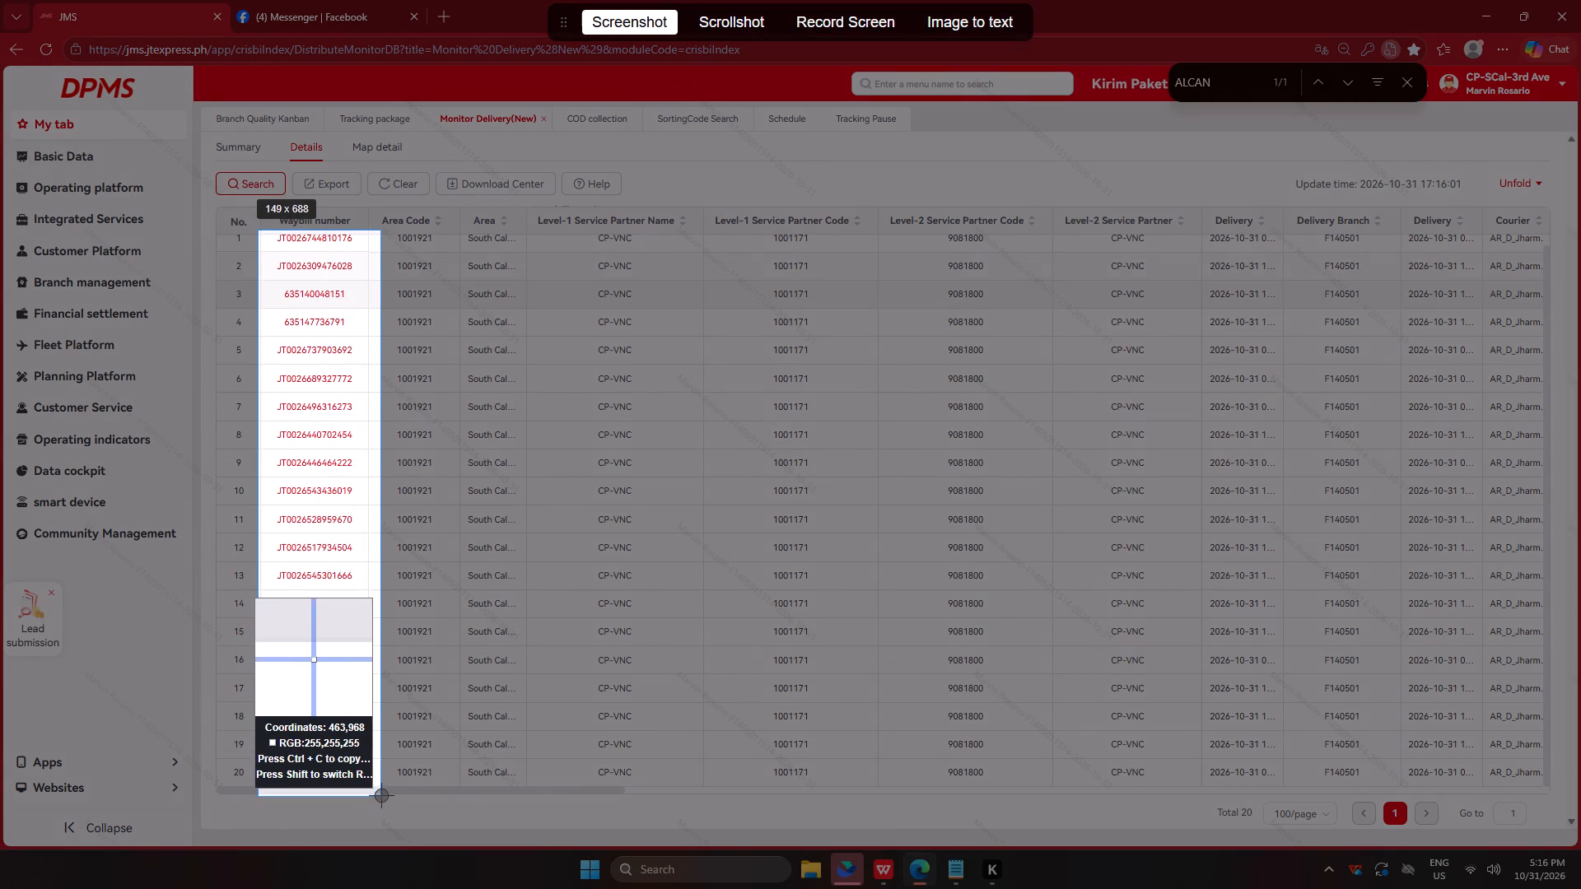
pyautogui.moveTo(381, 796); pyautogui.dragTo(379, 792)
pyautogui.click(964, 23)
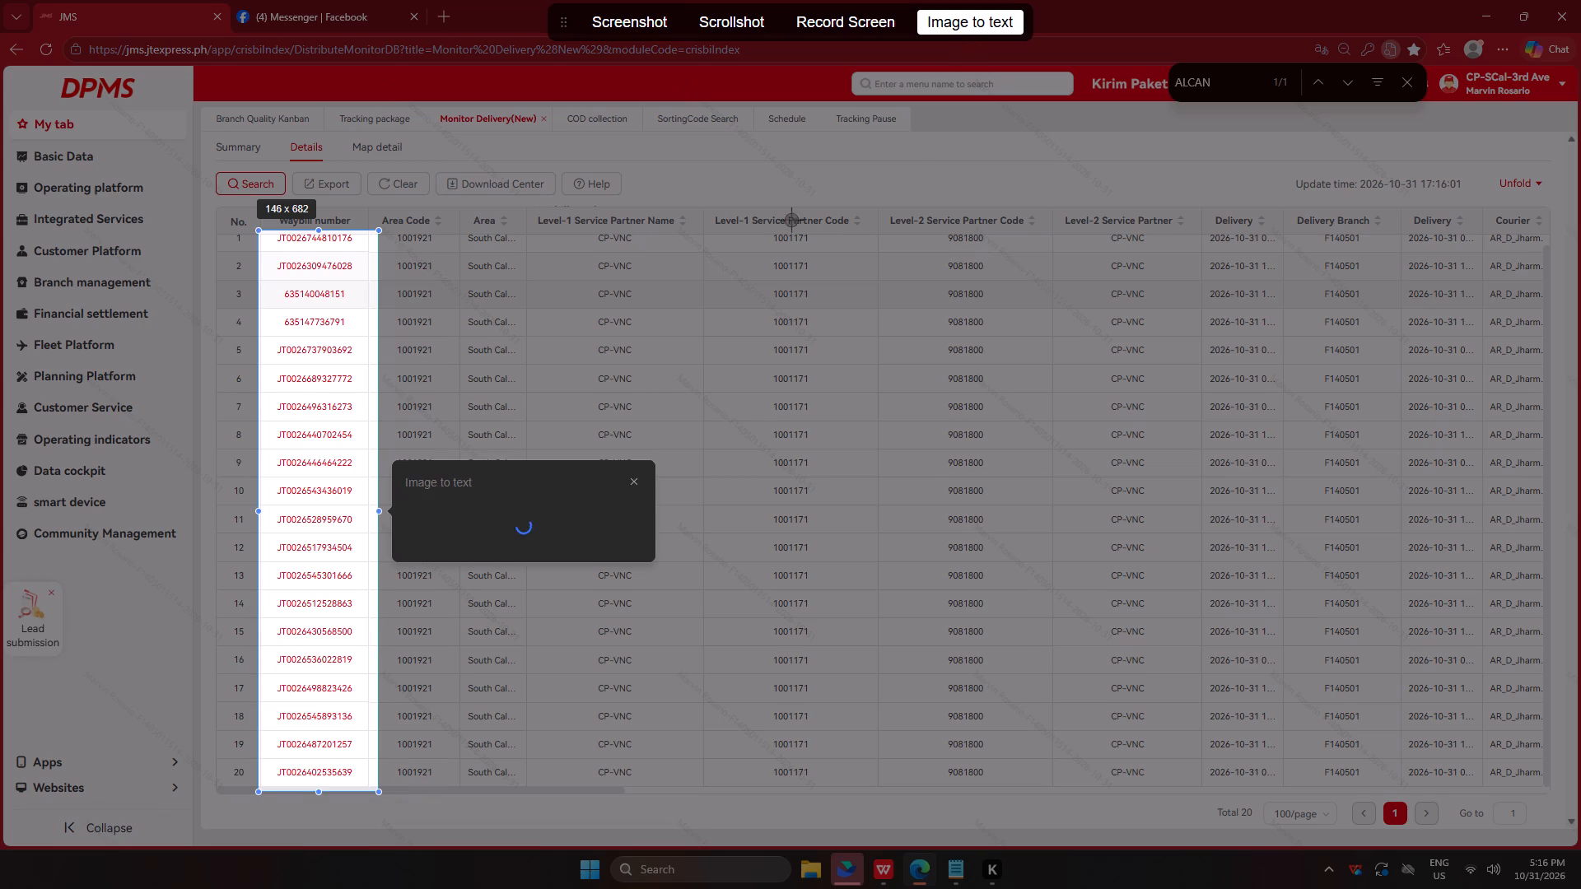
pyautogui.click(630, 706)
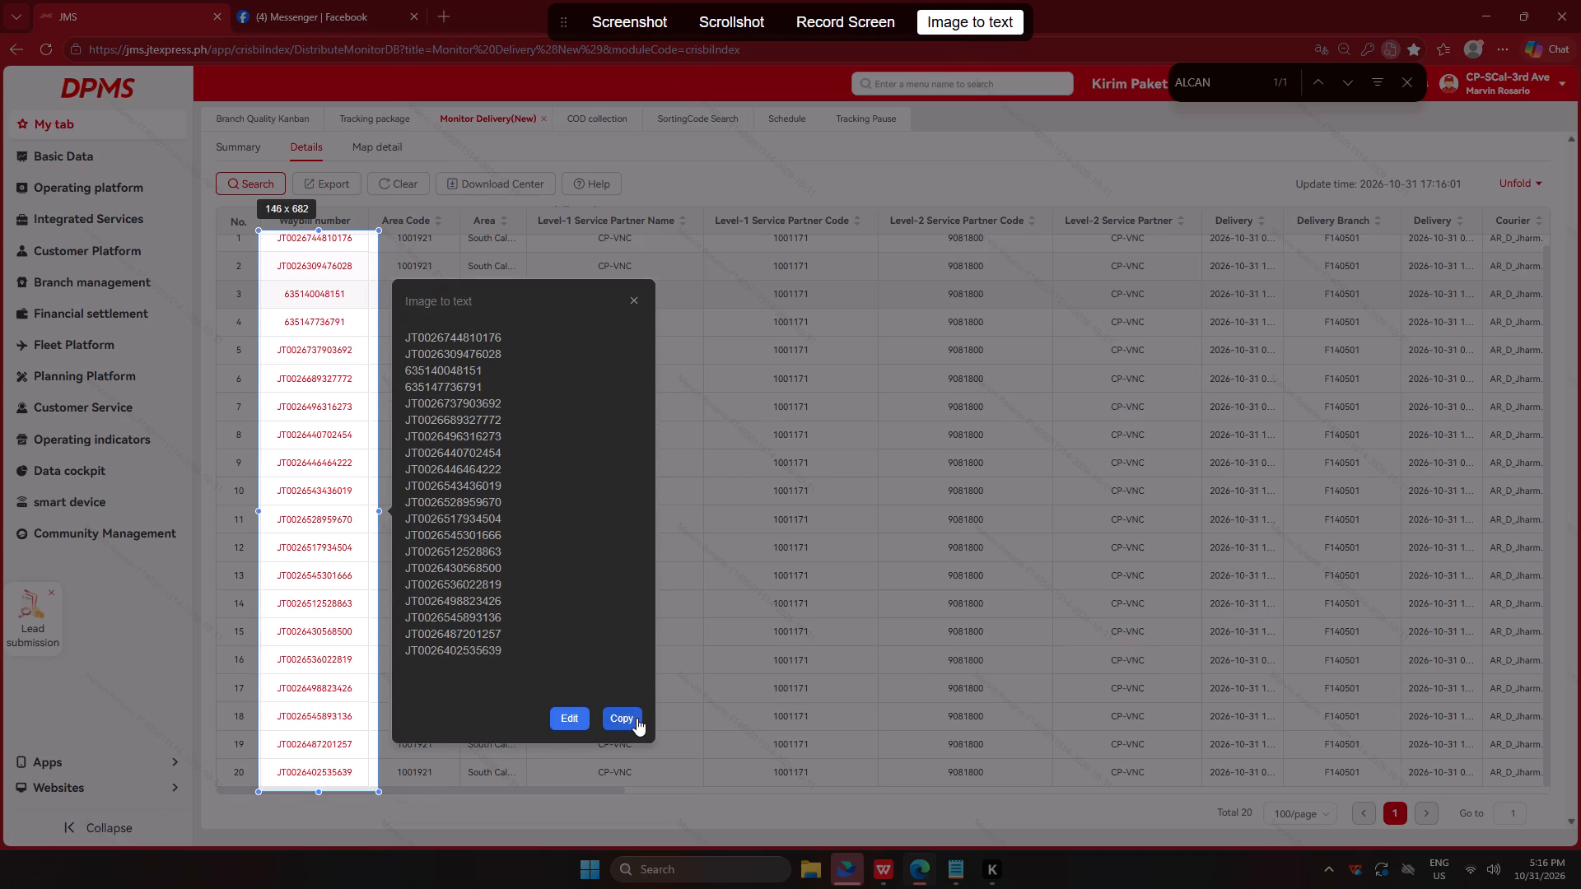
pyautogui.click(637, 718)
pyautogui.click(884, 882)
pyautogui.click(354, 613)
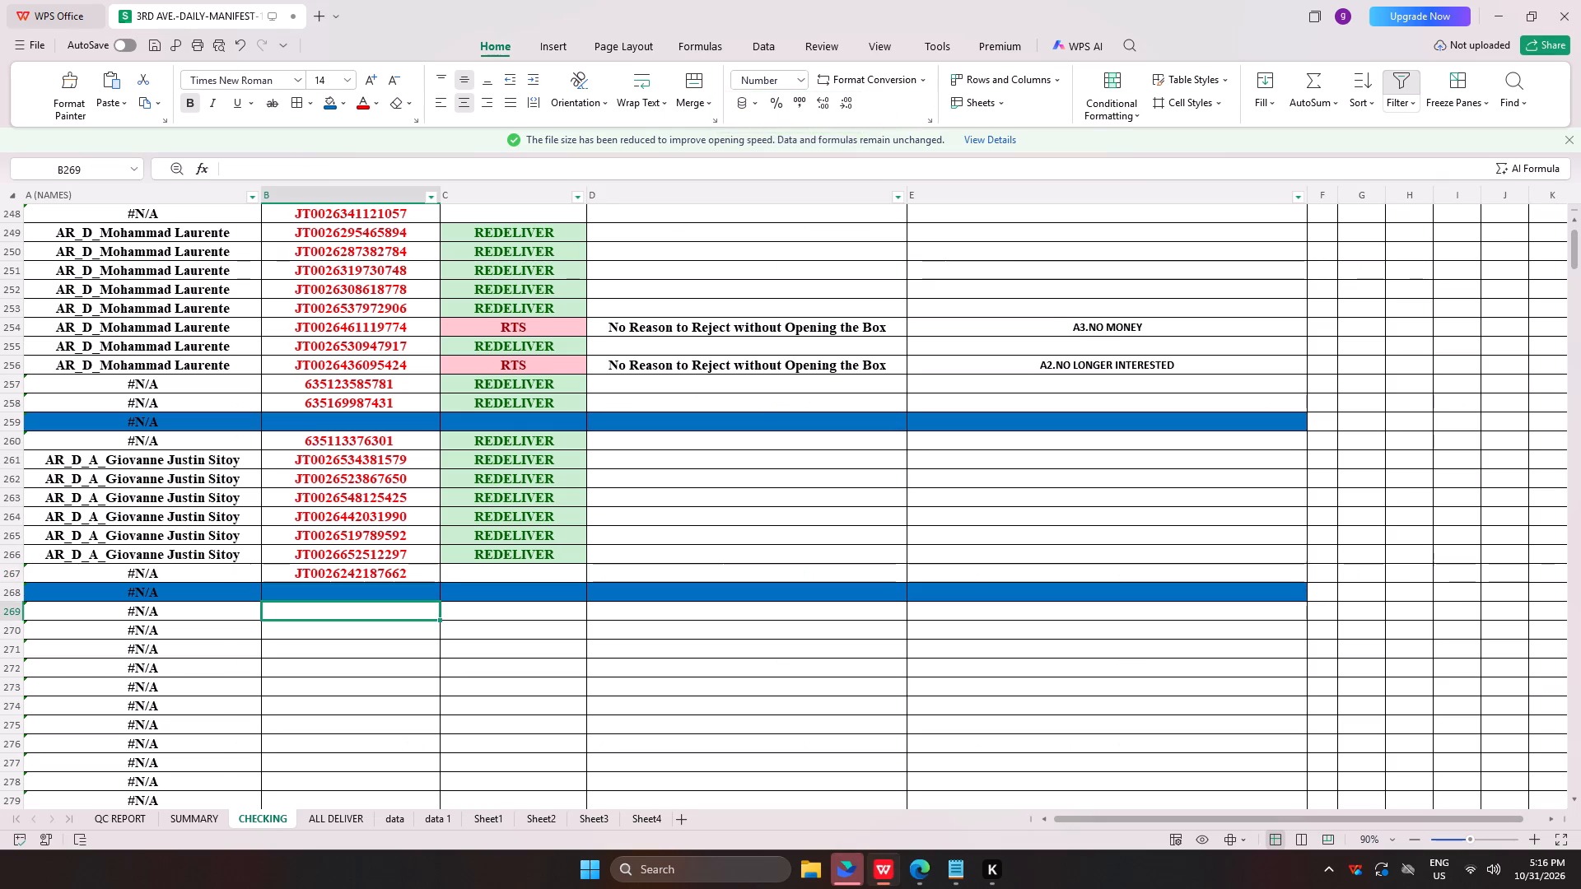
pyautogui.hotkey('ctrl', 'v')
# Fill the row beneath the pasted waybills, A289 to E289, with the blue separator colour.
pyautogui.scroll(-12, 631, 616)
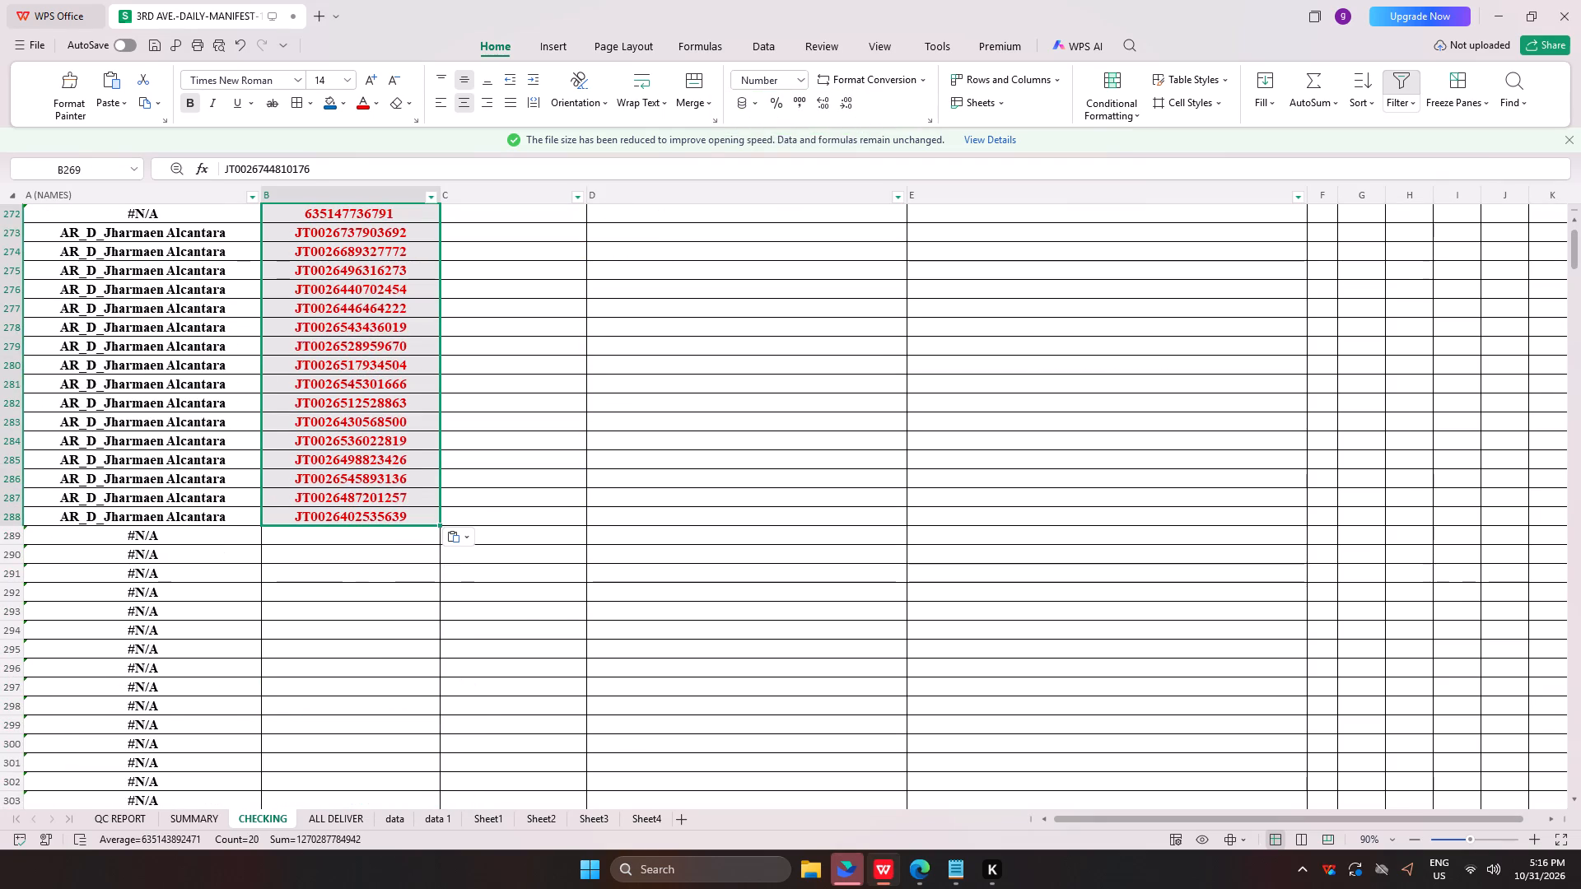
pyautogui.moveTo(138, 536); pyautogui.dragTo(926, 530)
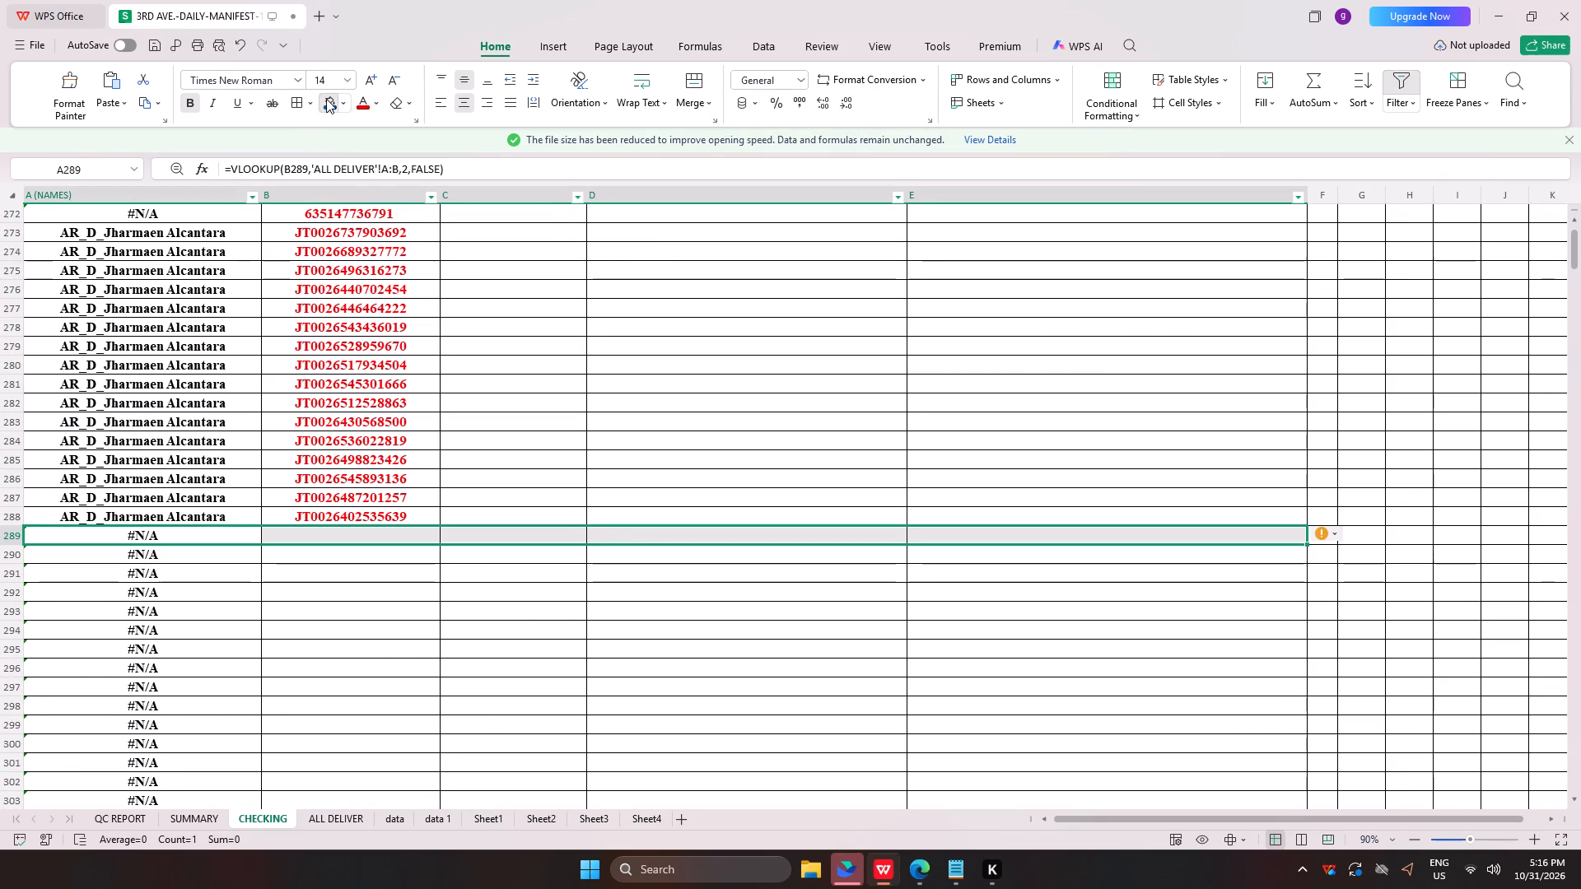
pyautogui.click(325, 99)
# Copy the REDELIVER status from C266 to all the newly pasted waybills, C269 to C288.
pyautogui.scroll(5, 486, 331)
pyautogui.click(506, 291)
pyautogui.hotkey('ctrl', 'c')
pyautogui.moveTo(497, 352); pyautogui.dragTo(493, 517)
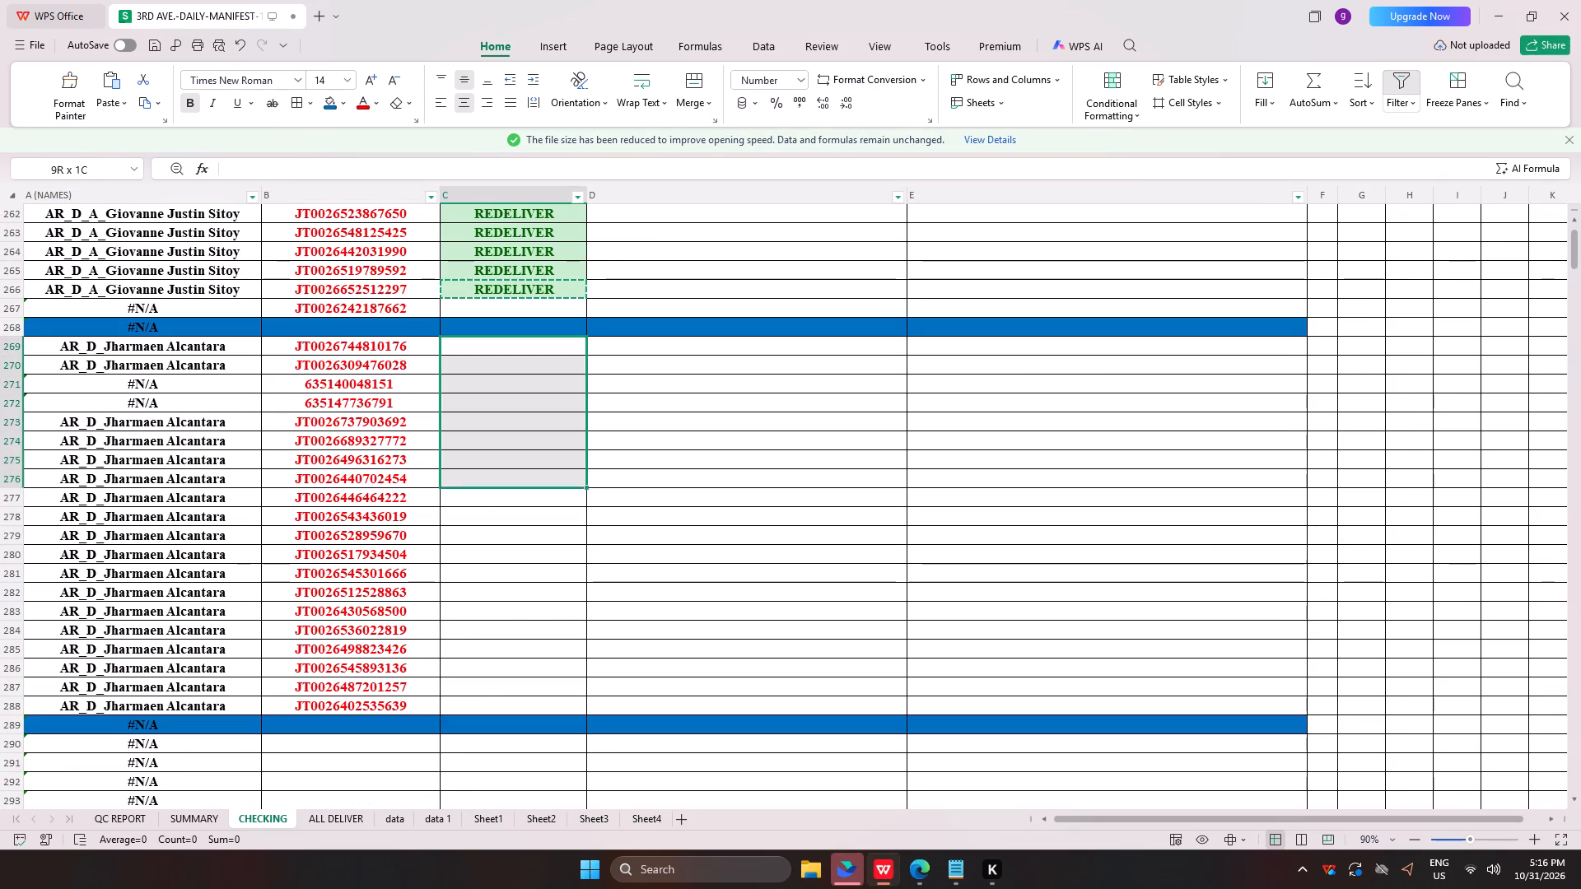
pyautogui.moveTo(493, 517); pyautogui.dragTo(486, 708)
pyautogui.hotkey('ctrl', 'v')
# Copy the waybills in B269 to B288 and inquire about them in JMS Tracking package, replacing the previous search numbers.
pyautogui.moveTo(385, 345); pyautogui.dragTo(393, 713)
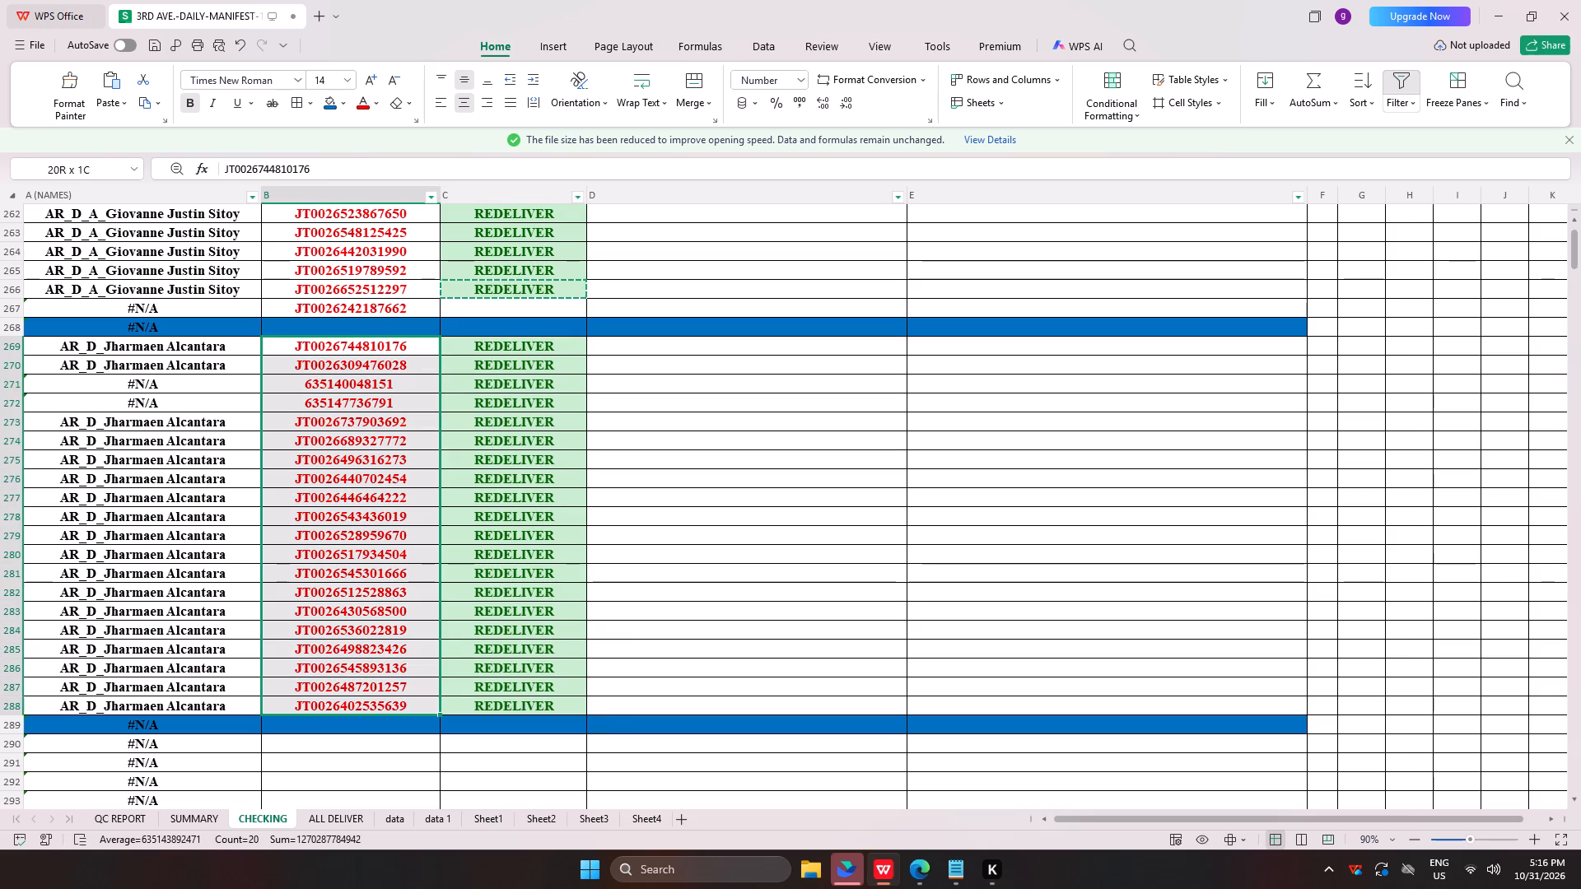
pyautogui.moveTo(393, 713); pyautogui.dragTo(393, 714)
pyautogui.hotkey('ctrl', 'c')
pyautogui.hotkey('alt', 'Tab')
pyautogui.click(364, 114)
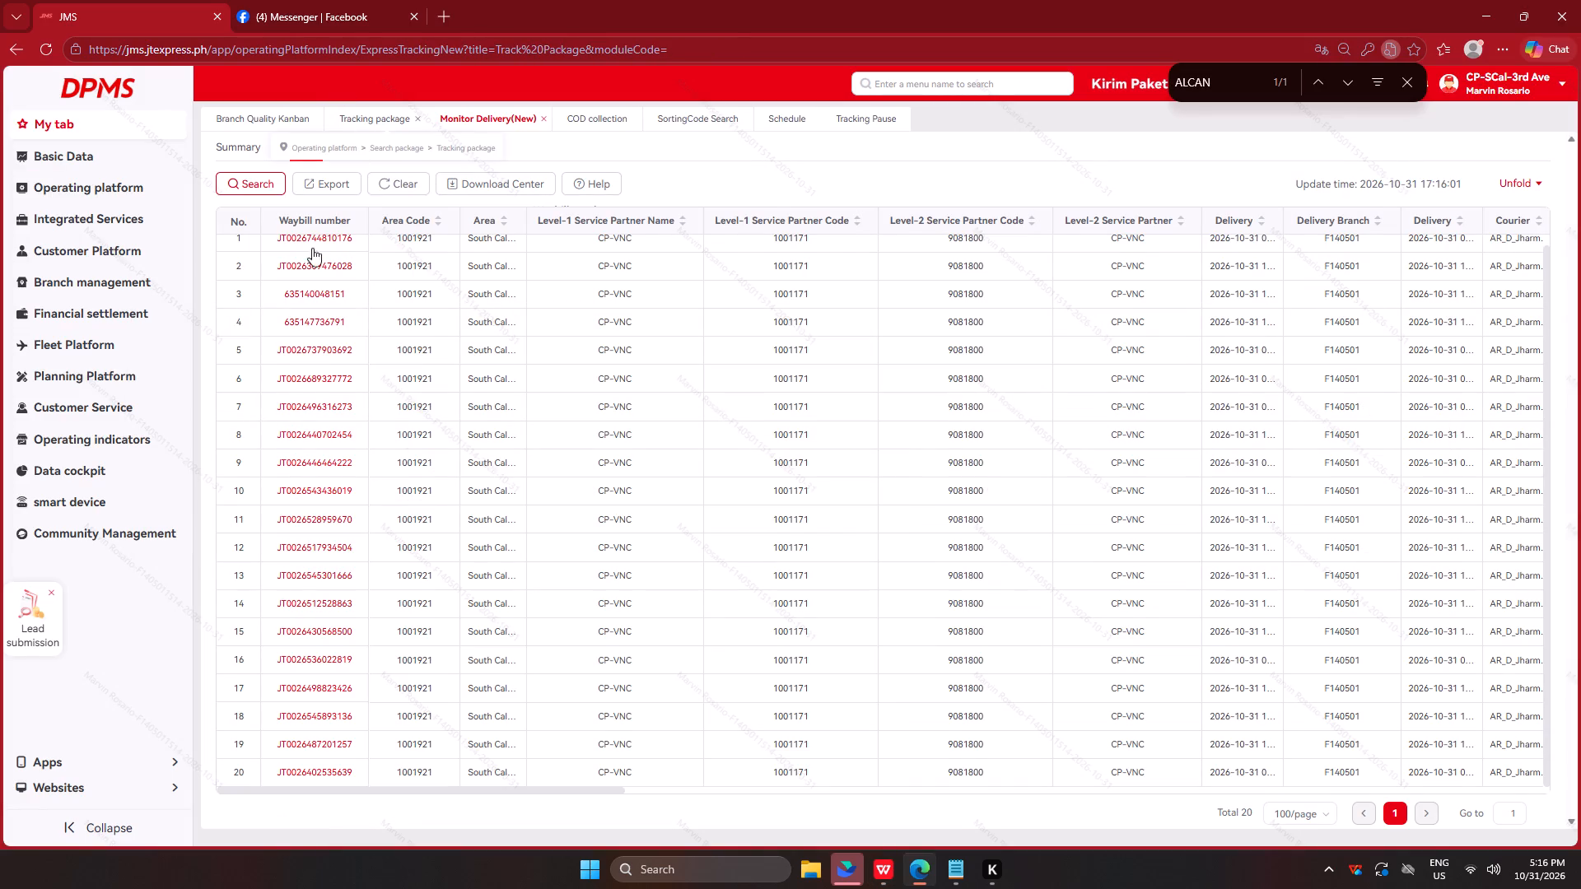
pyautogui.click(304, 282)
pyautogui.click(306, 230)
pyautogui.hotkey('ctrl', 'v')
pyautogui.click(249, 279)
pyautogui.scroll(-12, 595, 474)
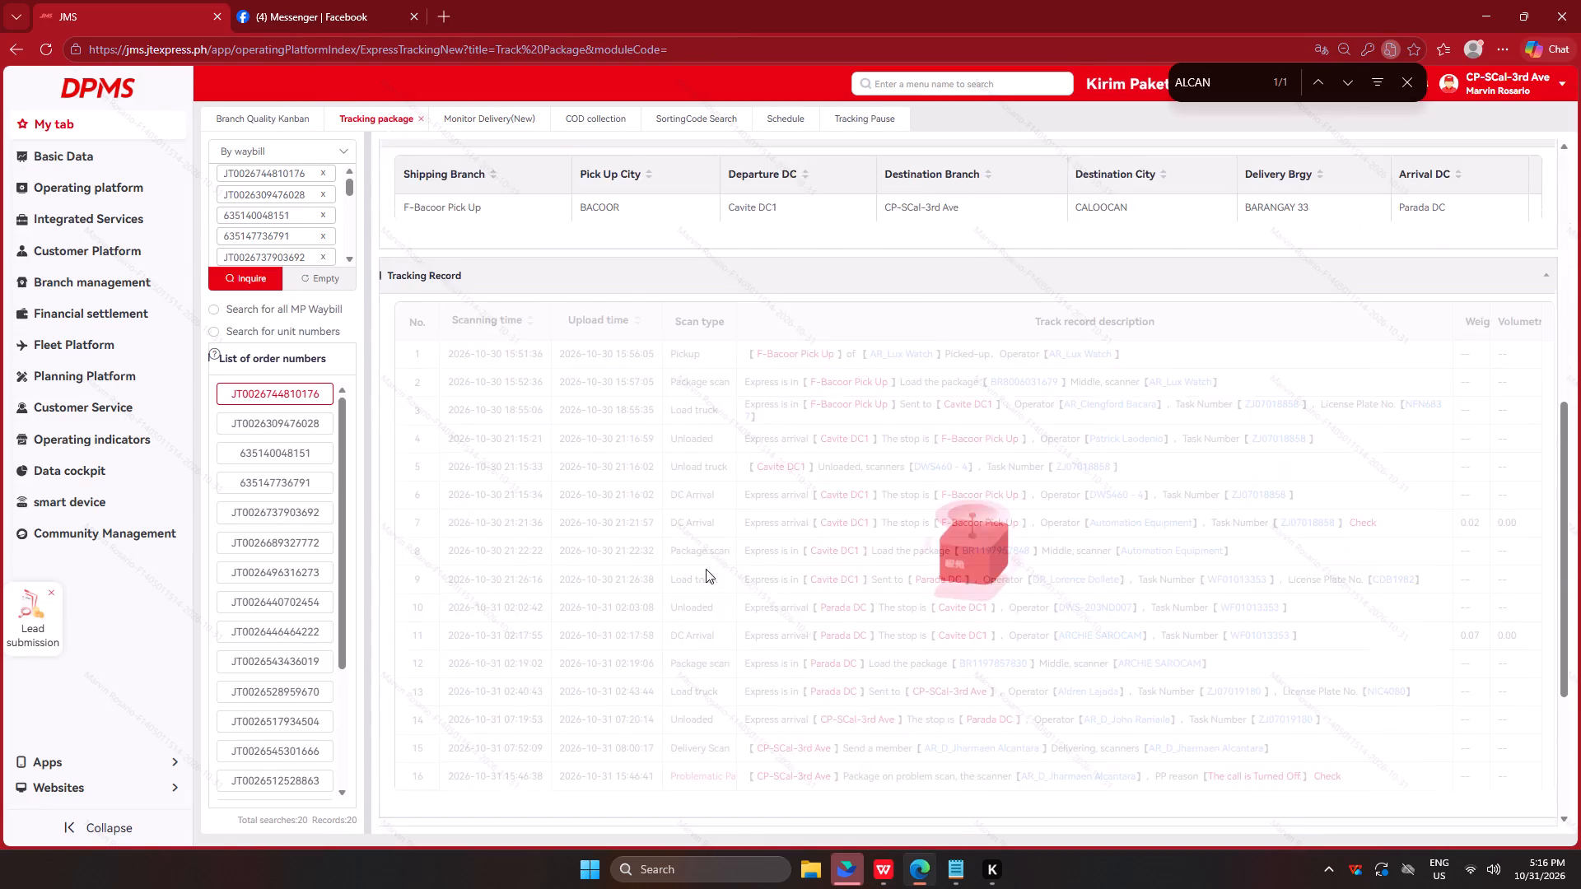
pyautogui.scroll(-2, 706, 569)
pyautogui.click(254, 421)
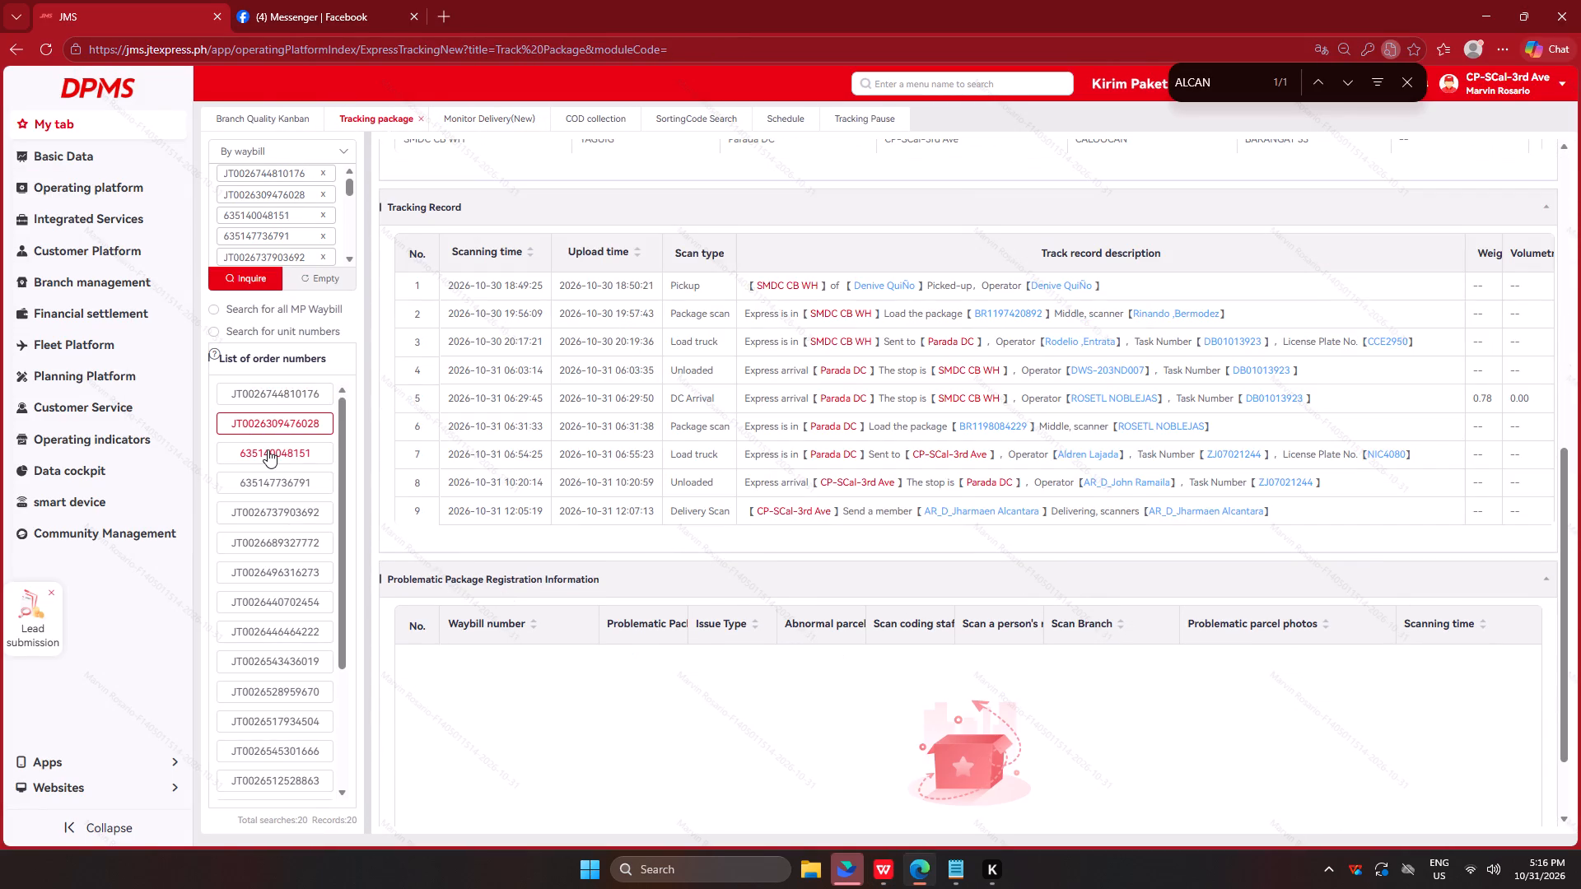
pyautogui.hotkey('alt', 'Tab')
pyautogui.click(511, 359)
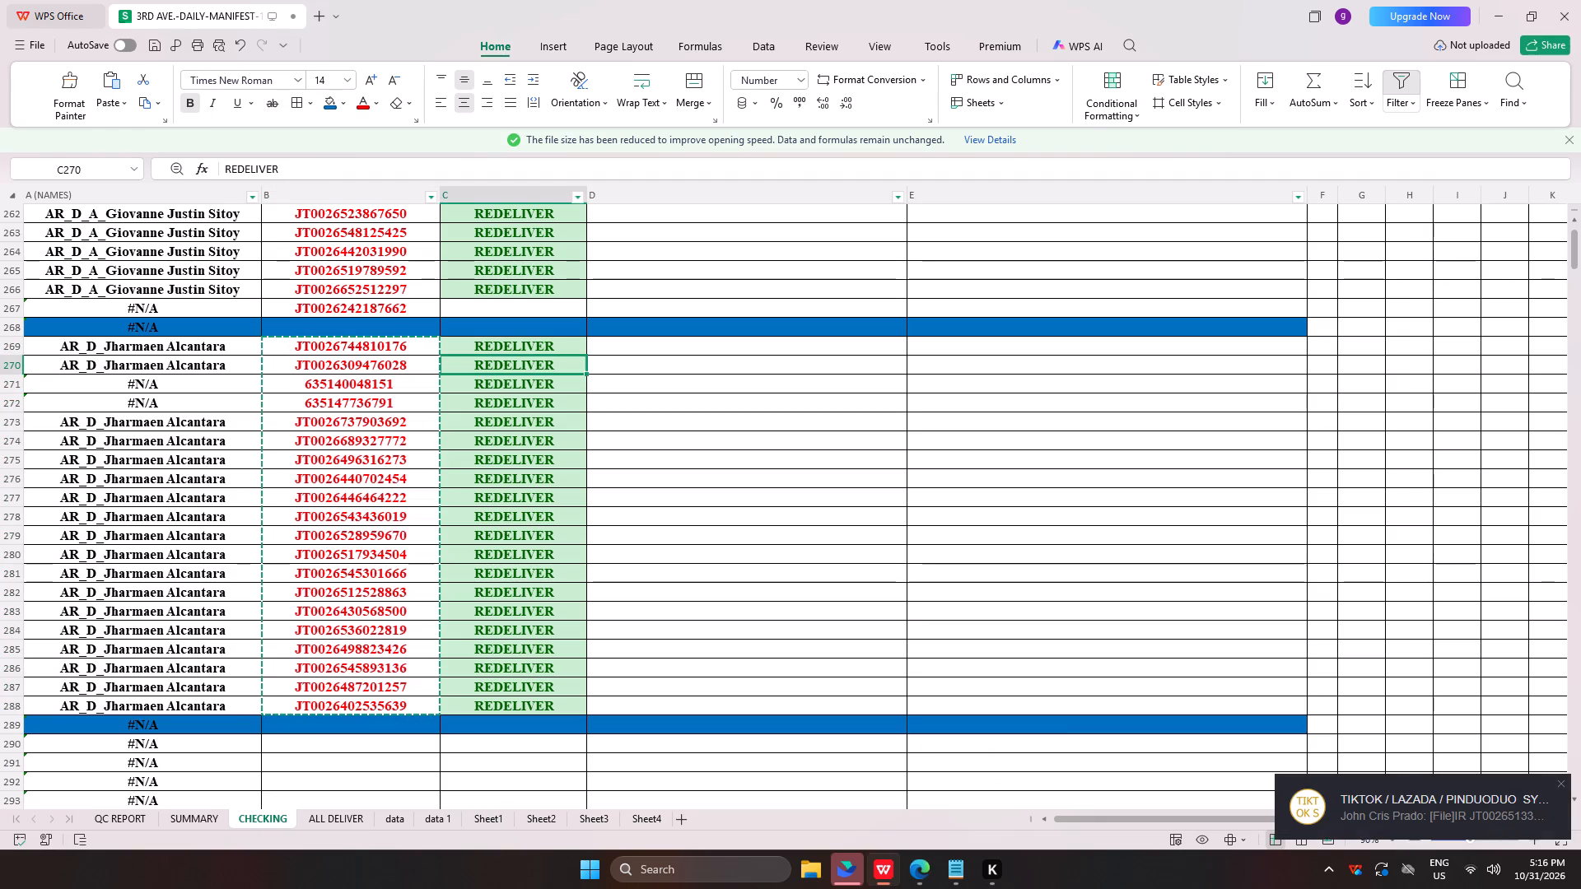
pyautogui.press('Delete')
pyautogui.hotkey('alt', 'Tab')
pyautogui.click(296, 459)
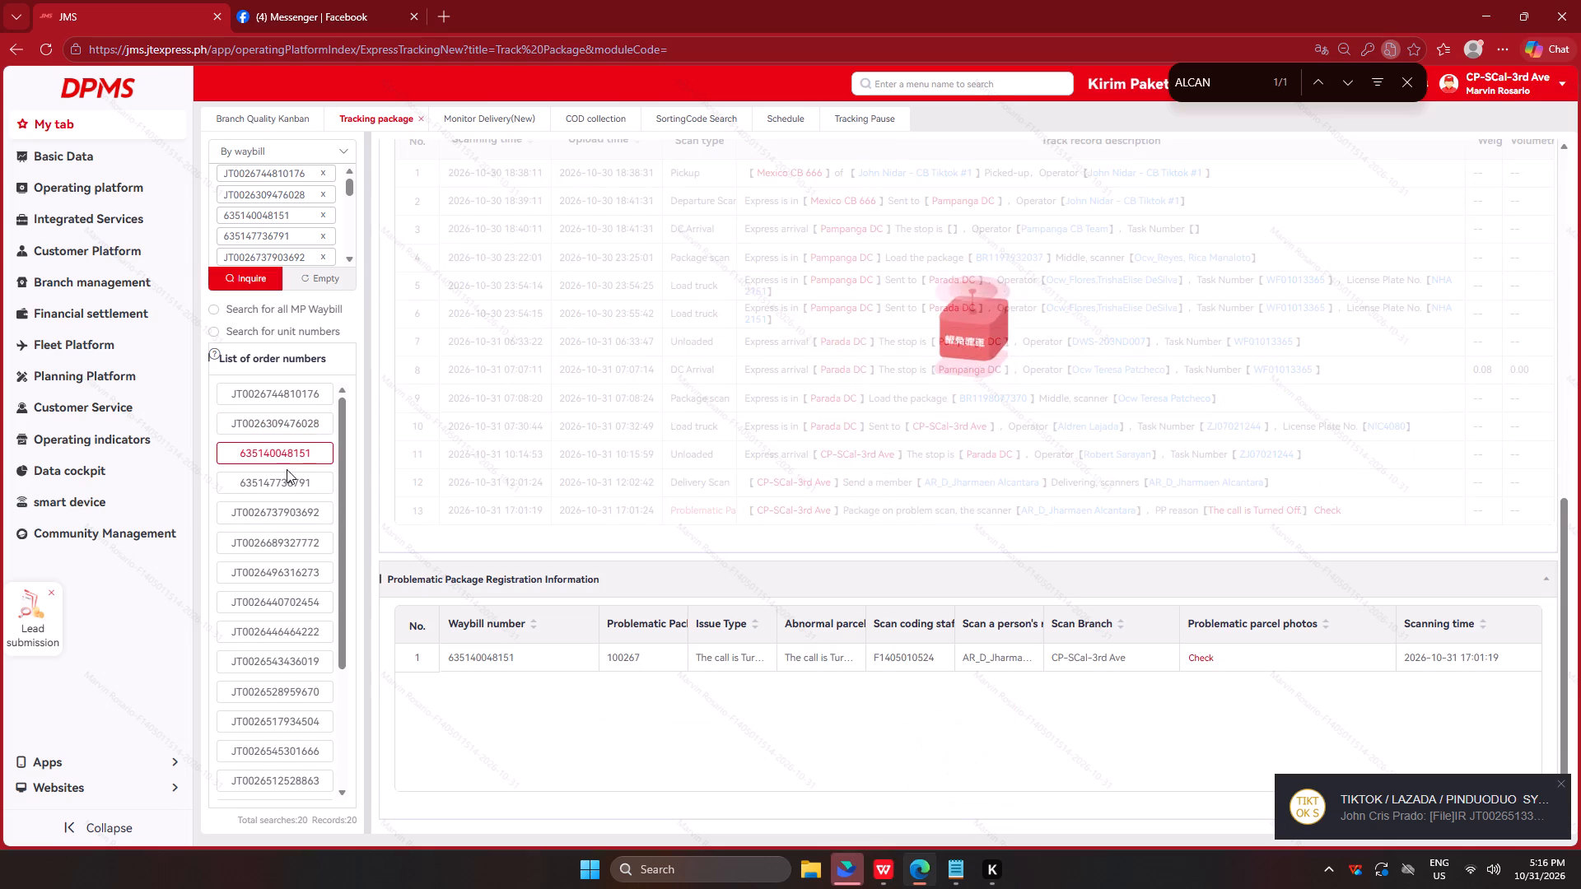
pyautogui.click(284, 475)
pyautogui.click(279, 507)
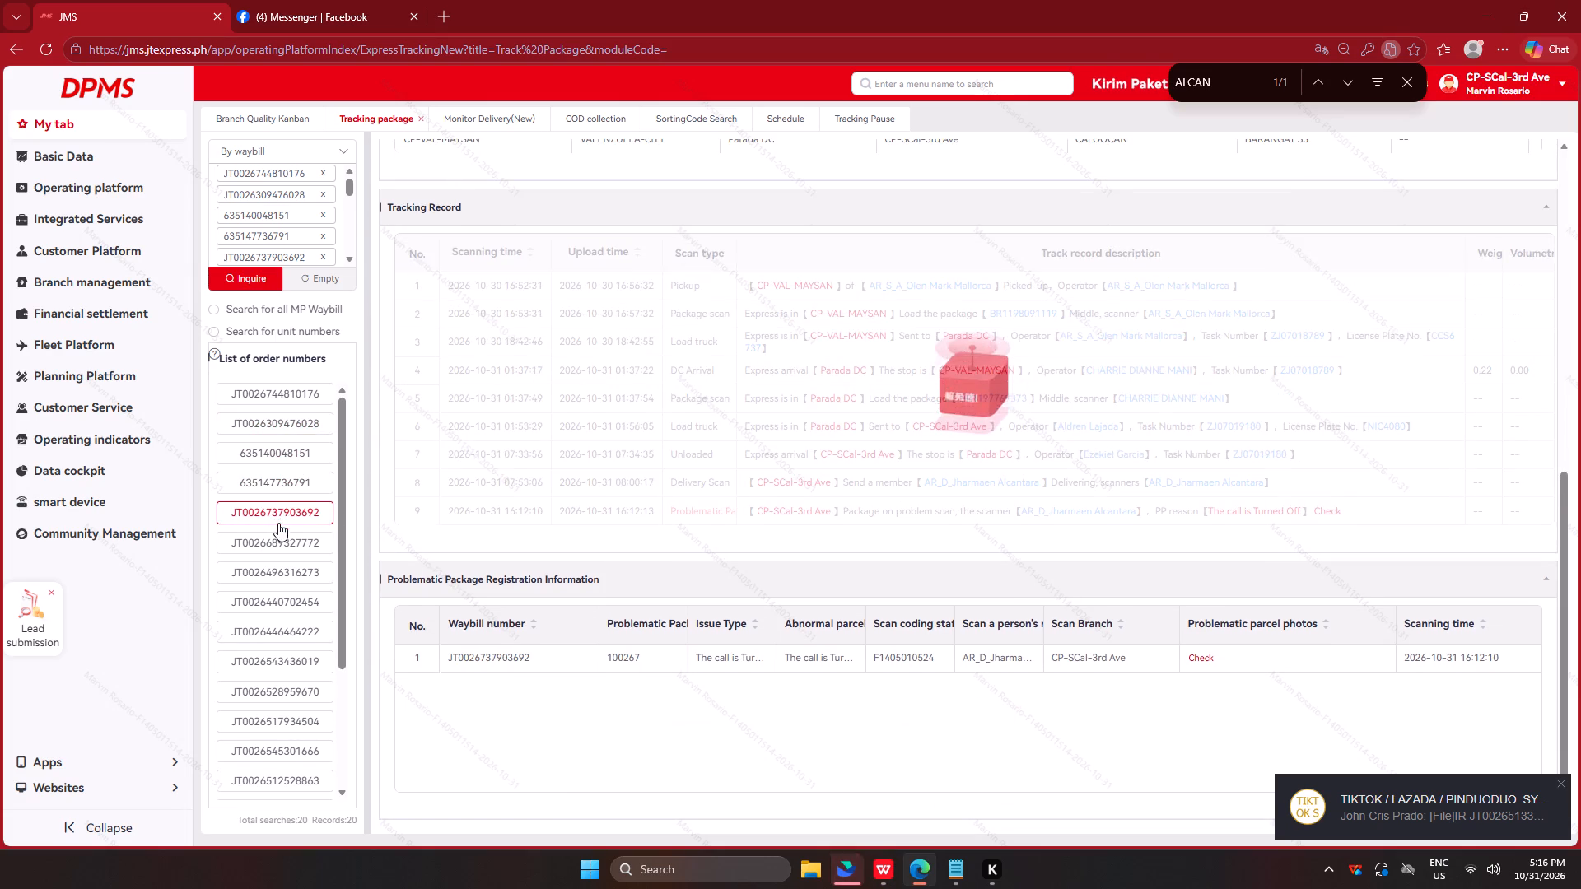
pyautogui.click(276, 537)
pyautogui.click(273, 570)
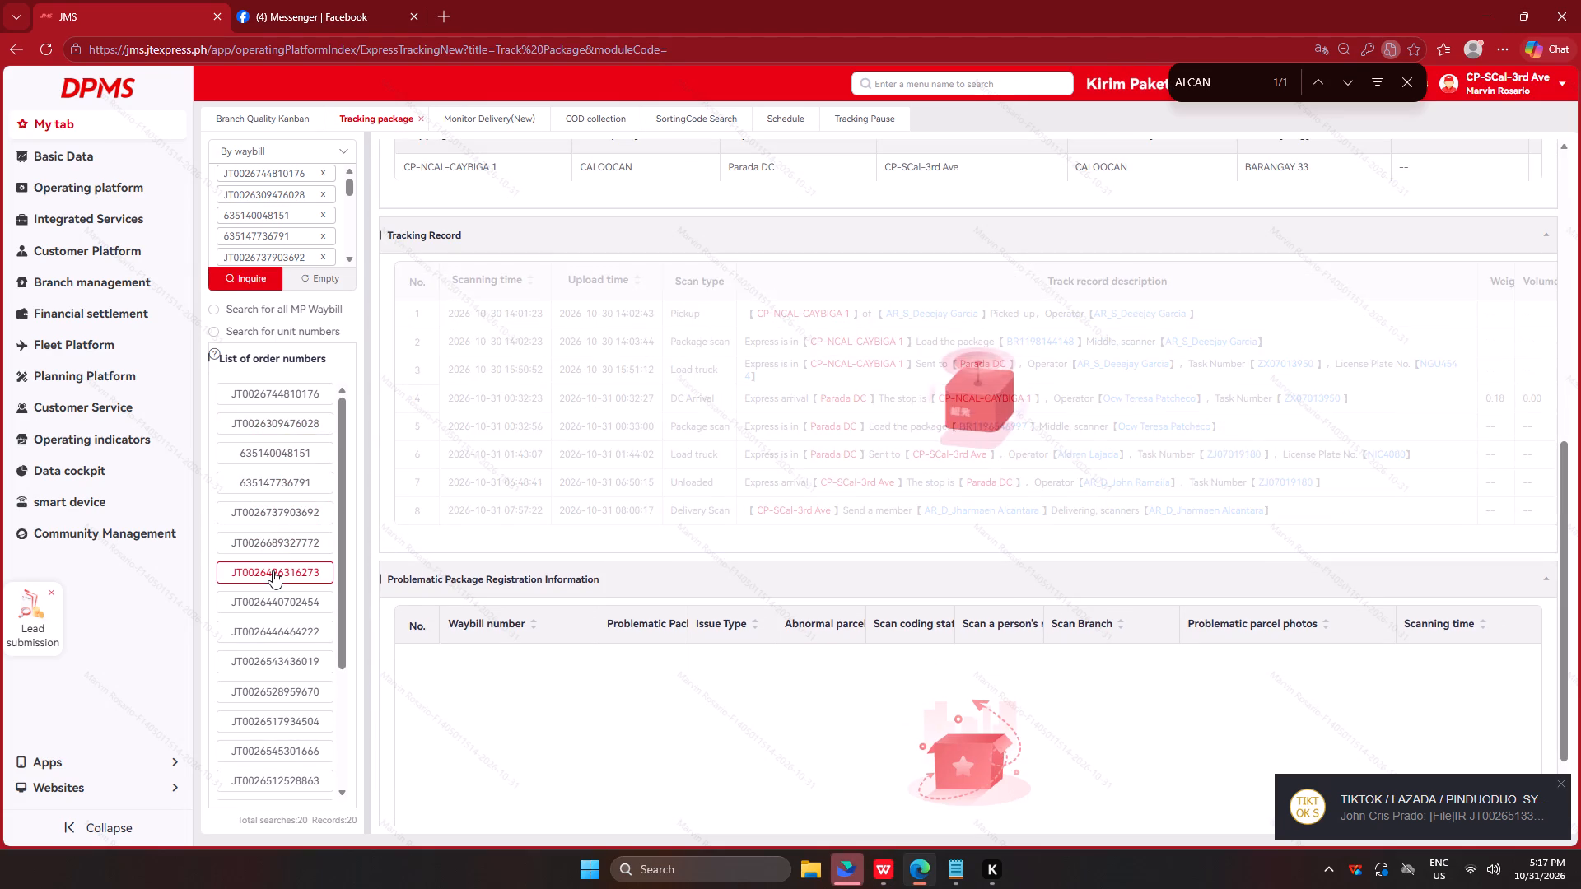
pyautogui.hotkey('alt', 'Tab')
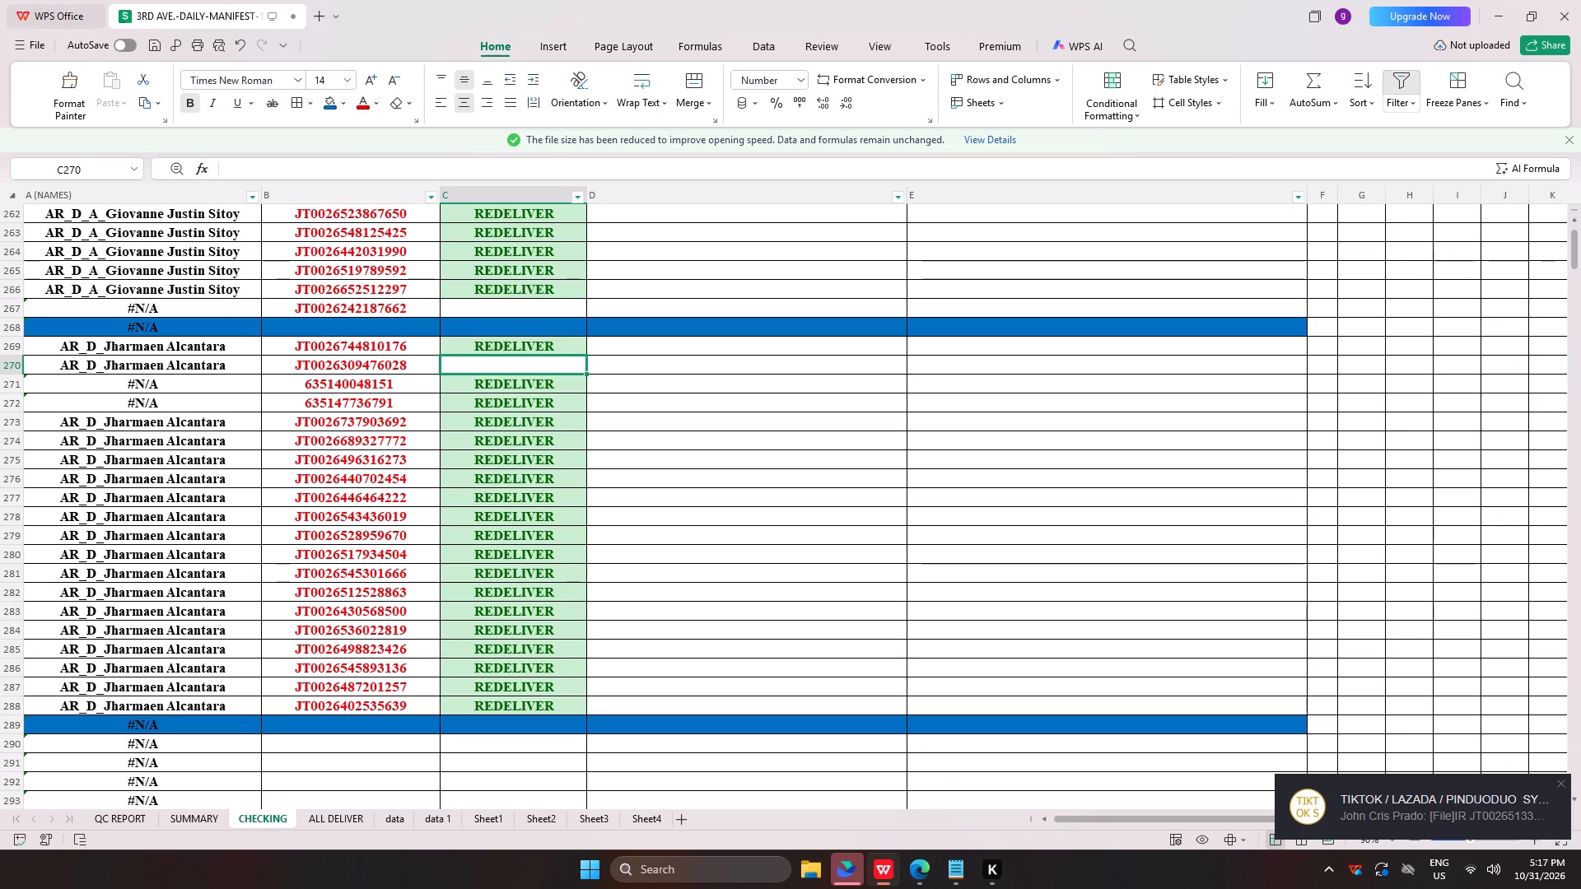
pyautogui.click(472, 459)
pyautogui.press('Delete')
pyautogui.hotkey('alt', 'Tab')
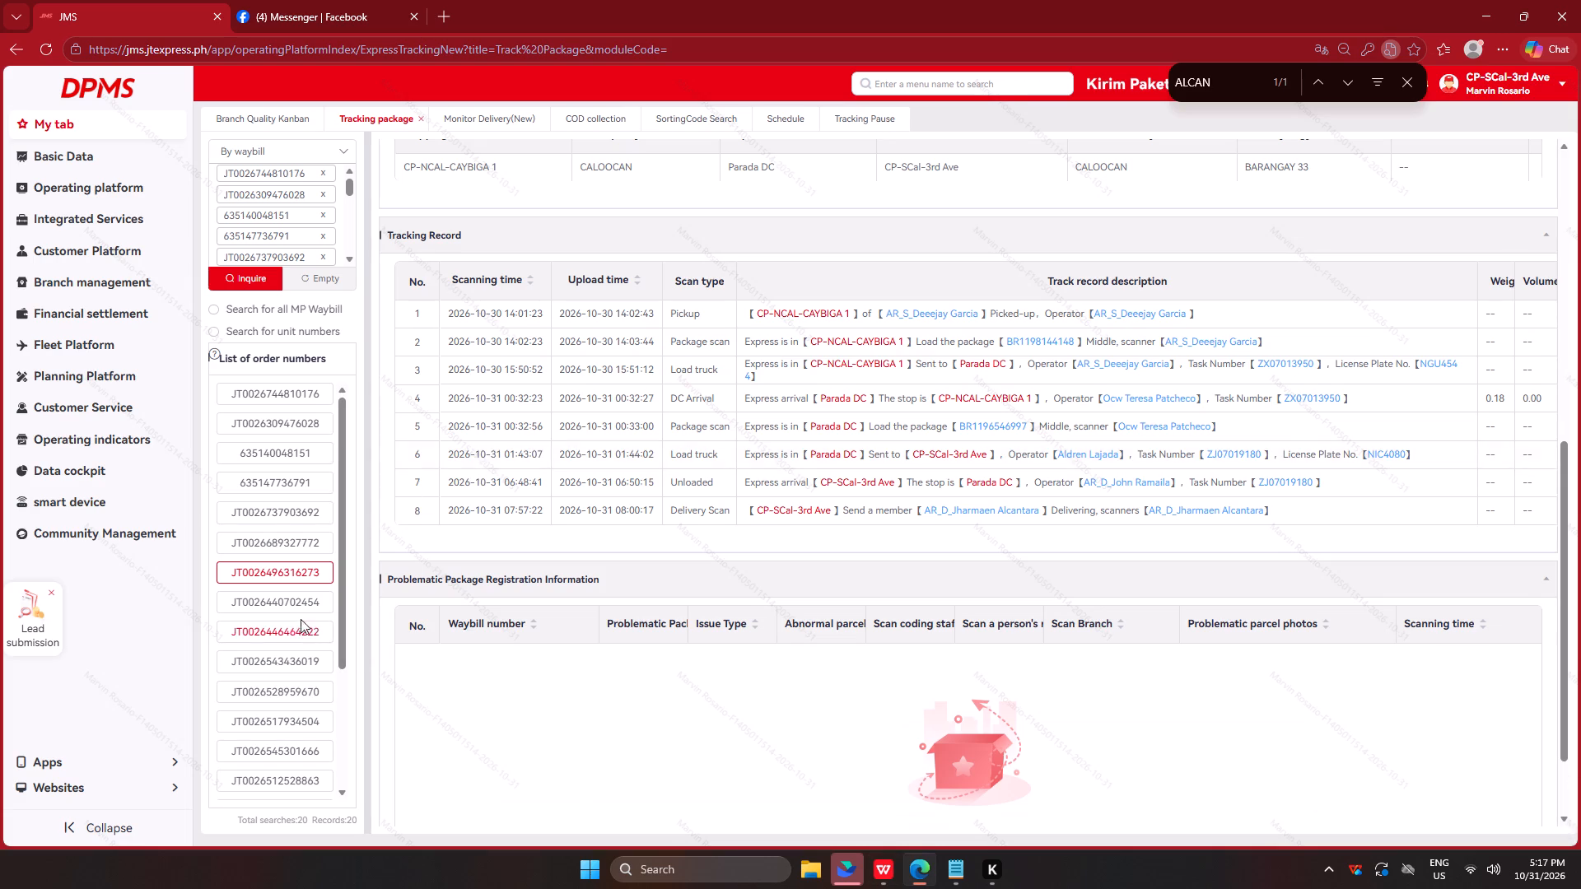
pyautogui.click(297, 610)
pyautogui.click(295, 618)
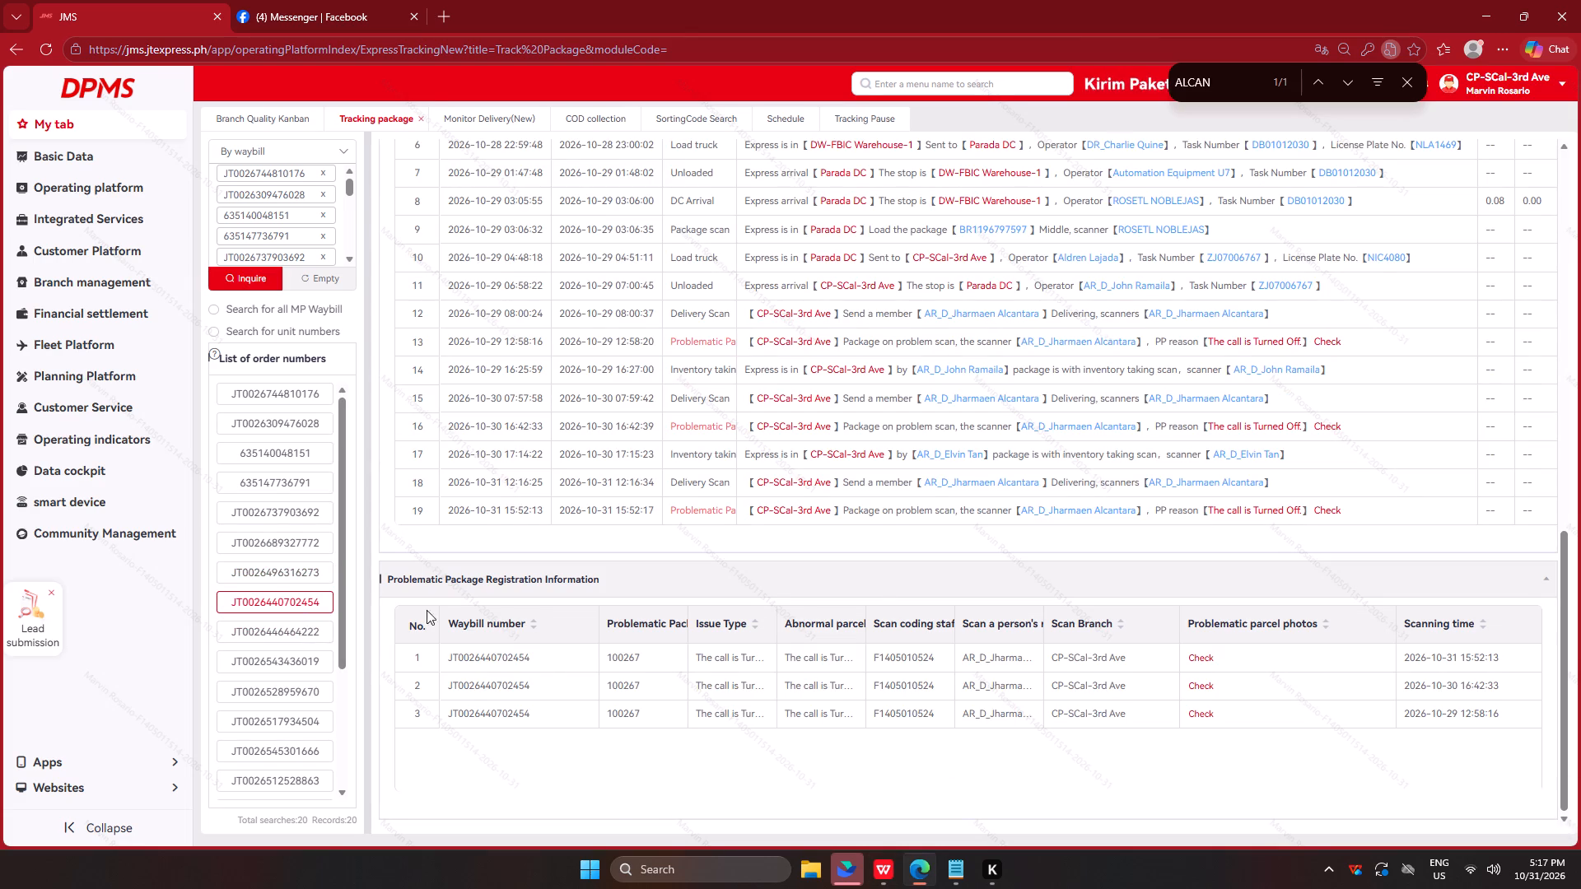
pyautogui.hotkey('alt', 'Tab')
pyautogui.scroll(9, 908, 454)
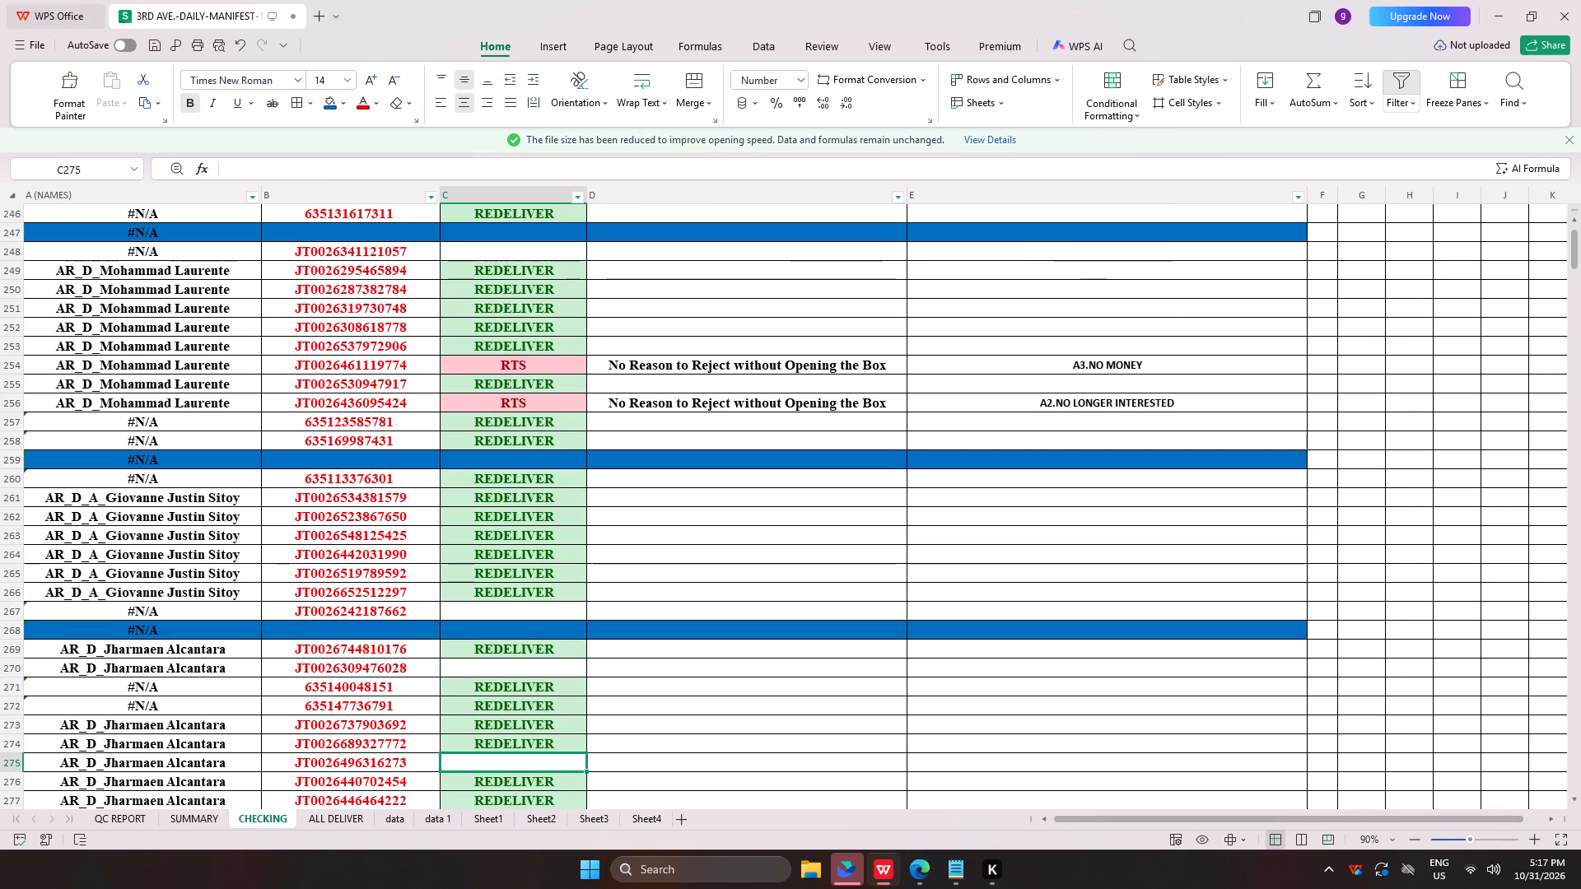
pyautogui.scroll(6, 944, 259)
pyautogui.scroll(4, 977, 360)
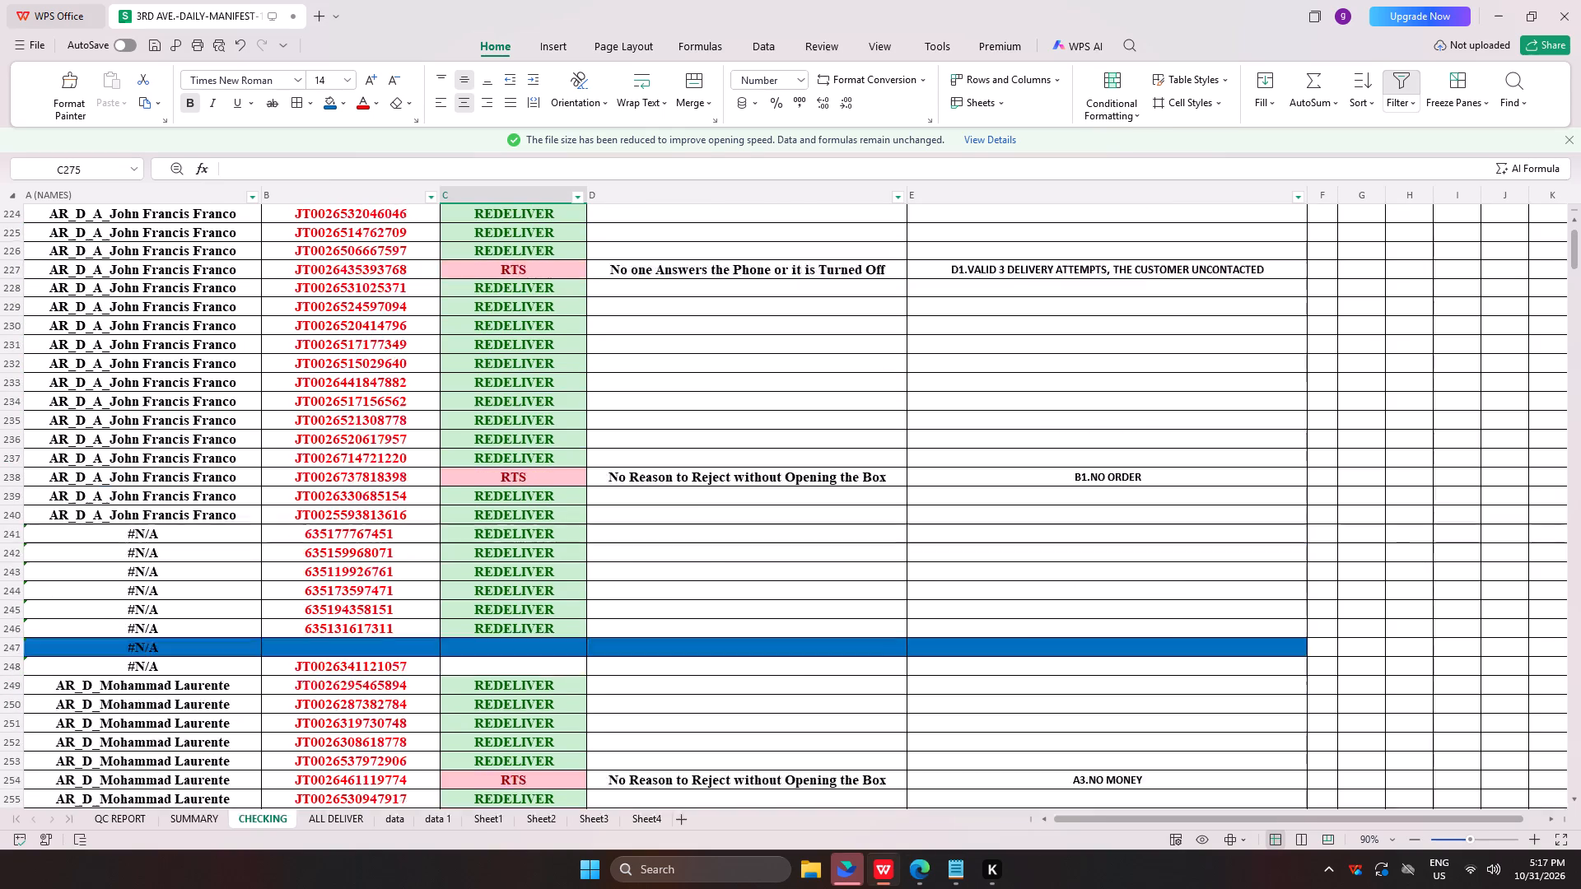
pyautogui.scroll(2, 976, 361)
pyautogui.moveTo(514, 344); pyautogui.dragTo(1105, 342)
pyautogui.hotkey('ctrl', 'c')
pyautogui.scroll(-9, 807, 617)
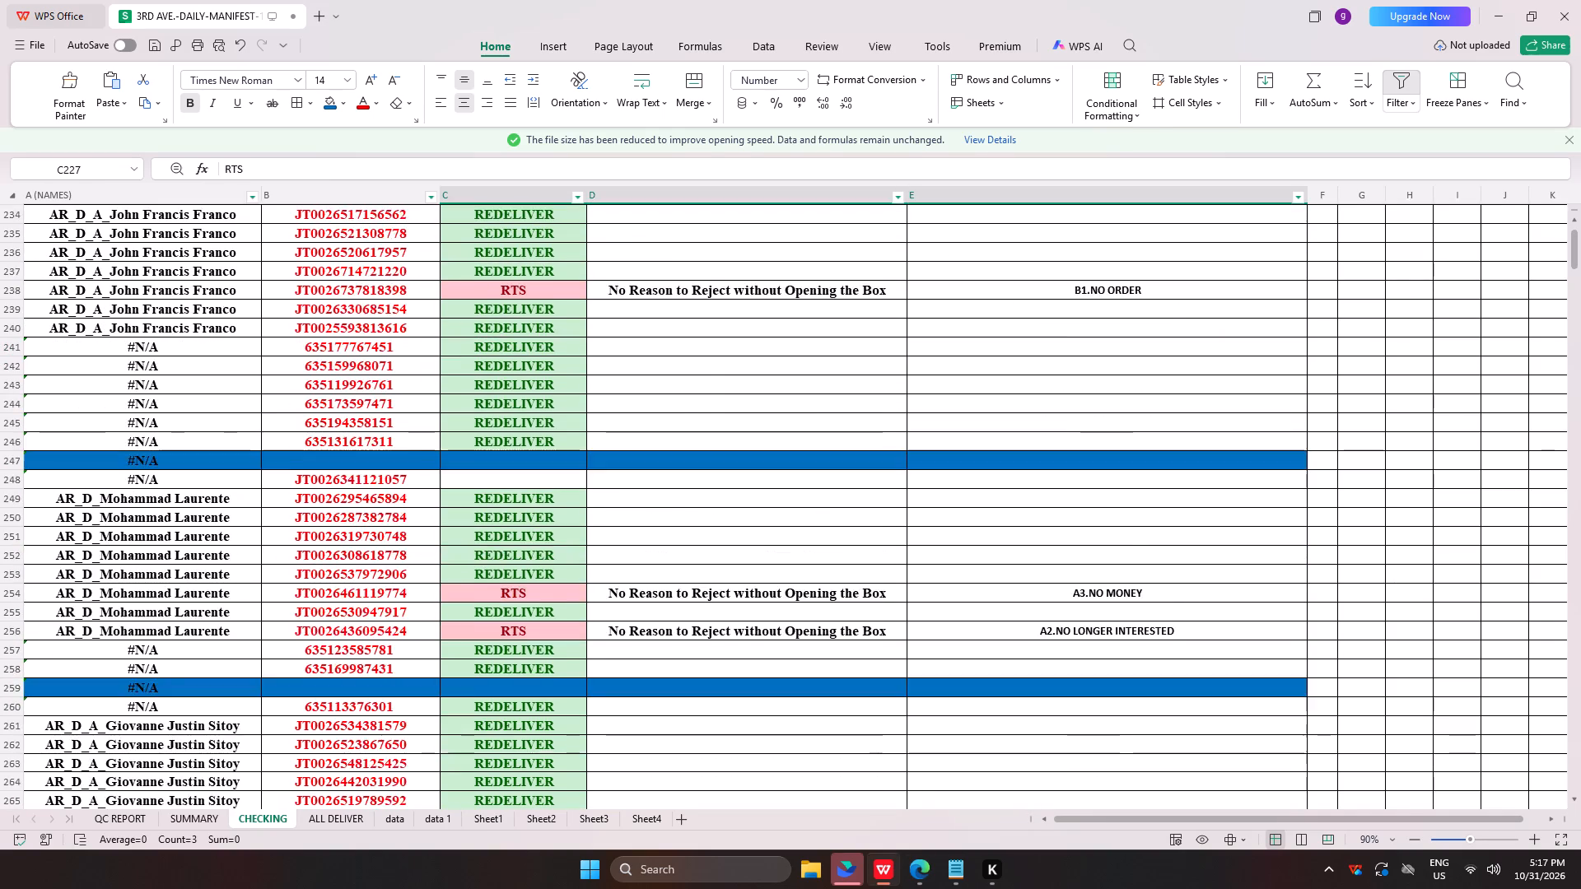
pyautogui.scroll(-7, 793, 626)
pyautogui.hotkey('alt', 'Tab')
pyautogui.hotkey('alt', 'Tab')
pyautogui.scroll(-7, 624, 663)
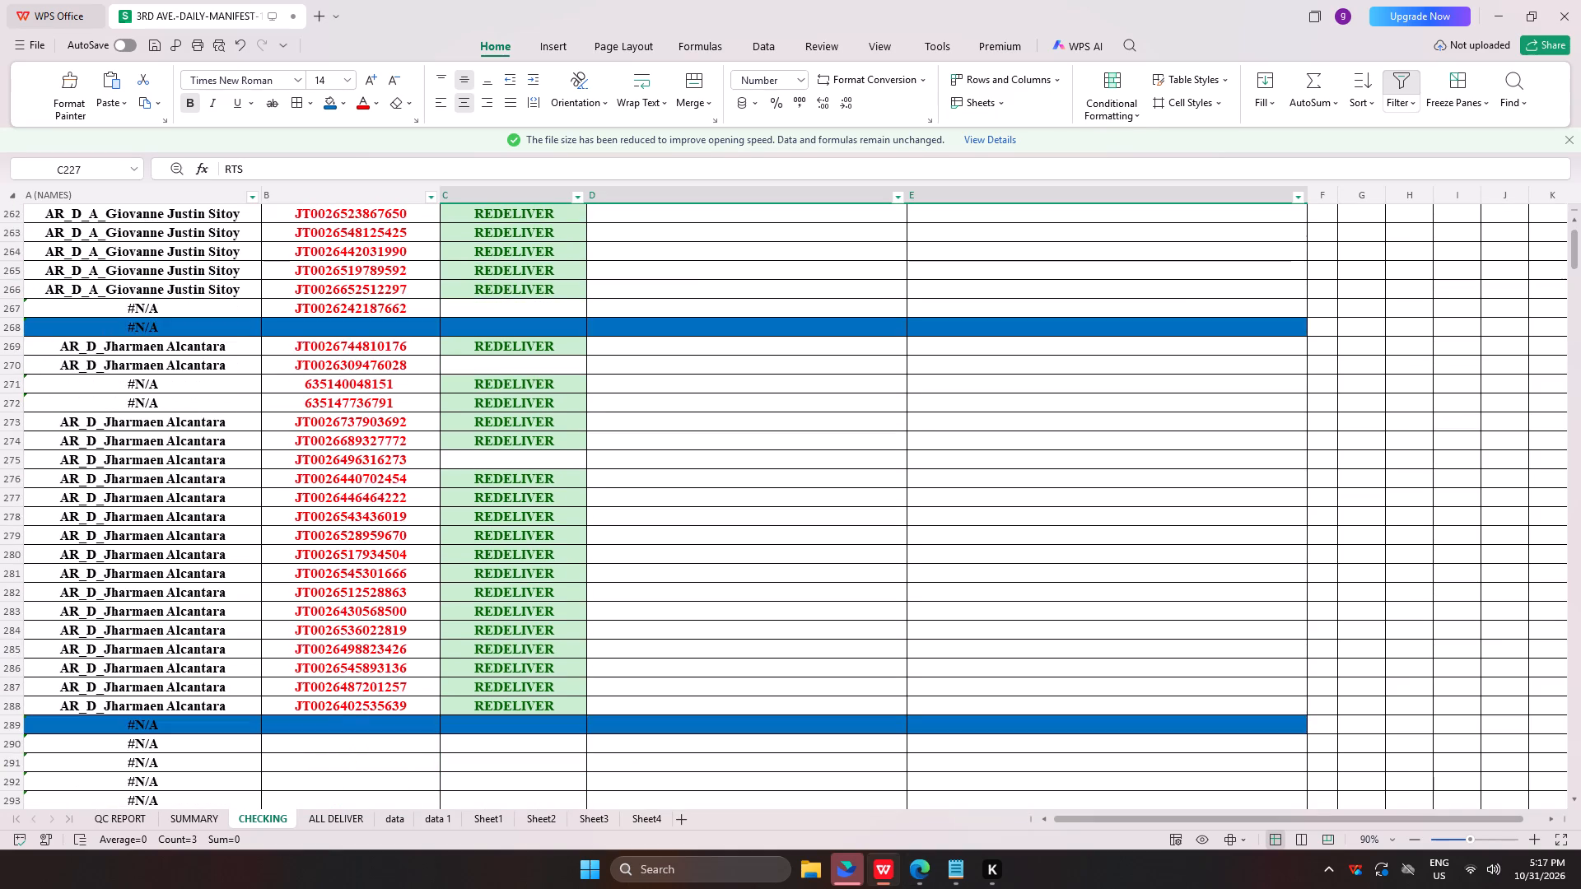
pyautogui.click(478, 480)
pyautogui.hotkey('ctrl', 'v')
pyautogui.hotkey('alt', 'Tab')
pyautogui.click(276, 633)
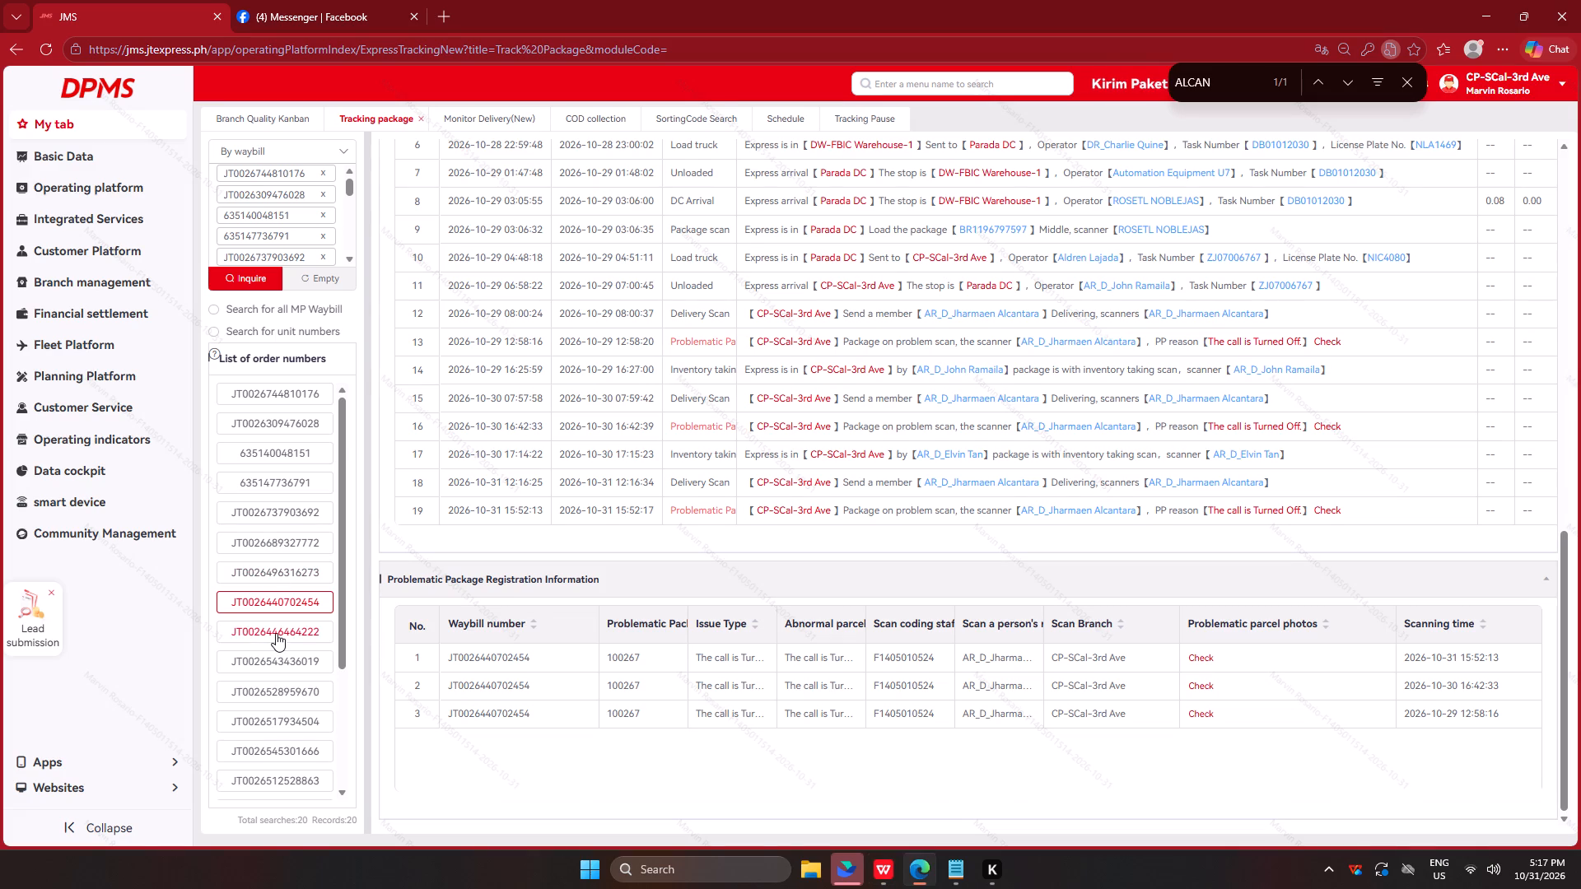
pyautogui.click(288, 667)
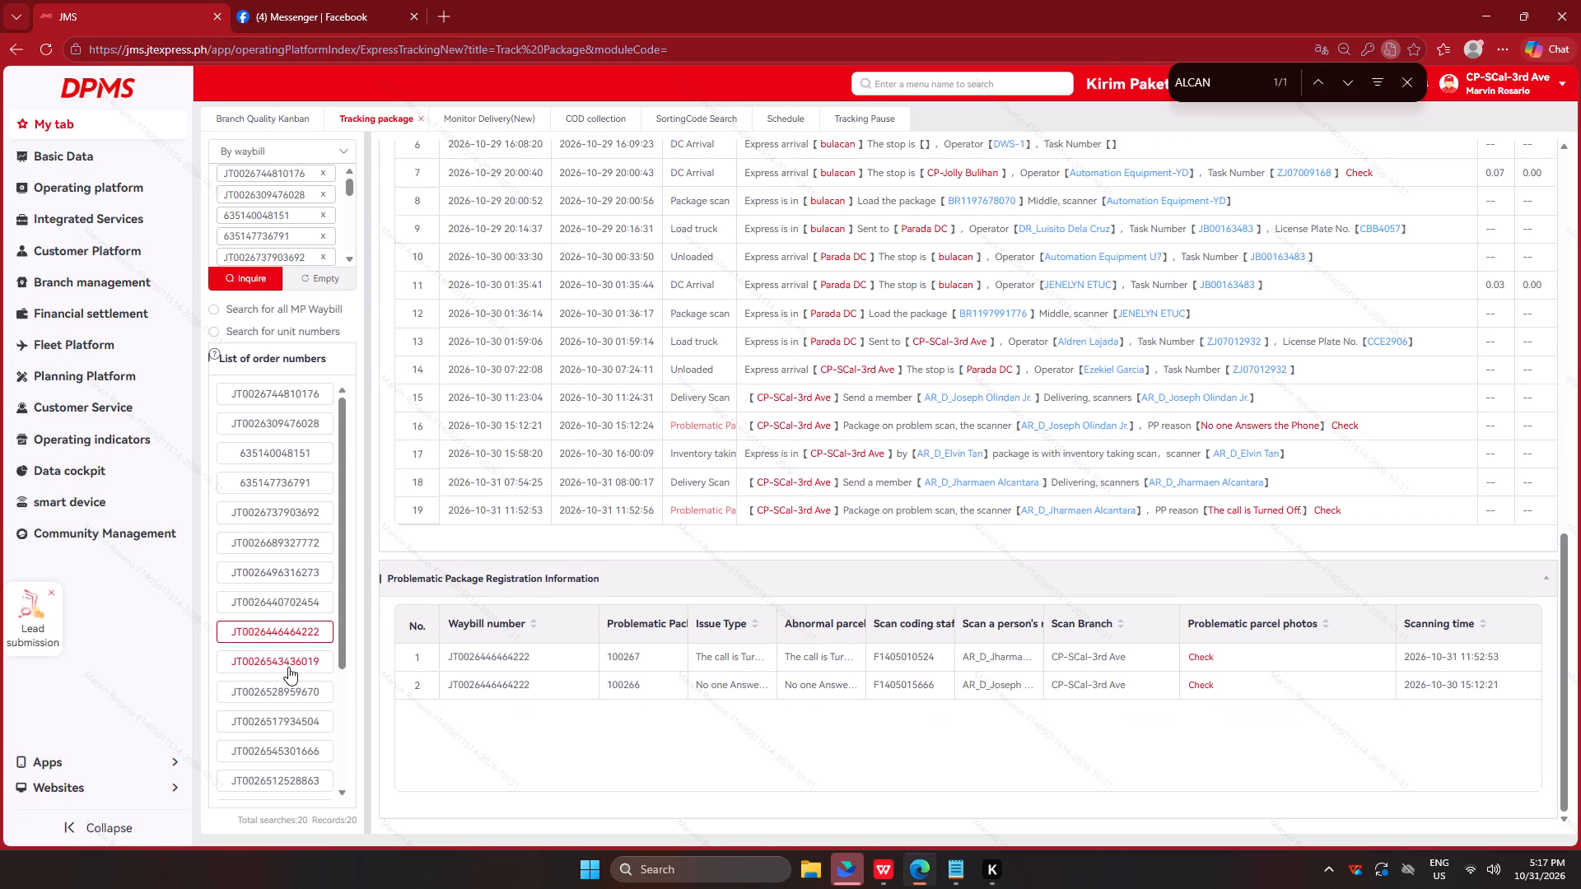
pyautogui.click(277, 691)
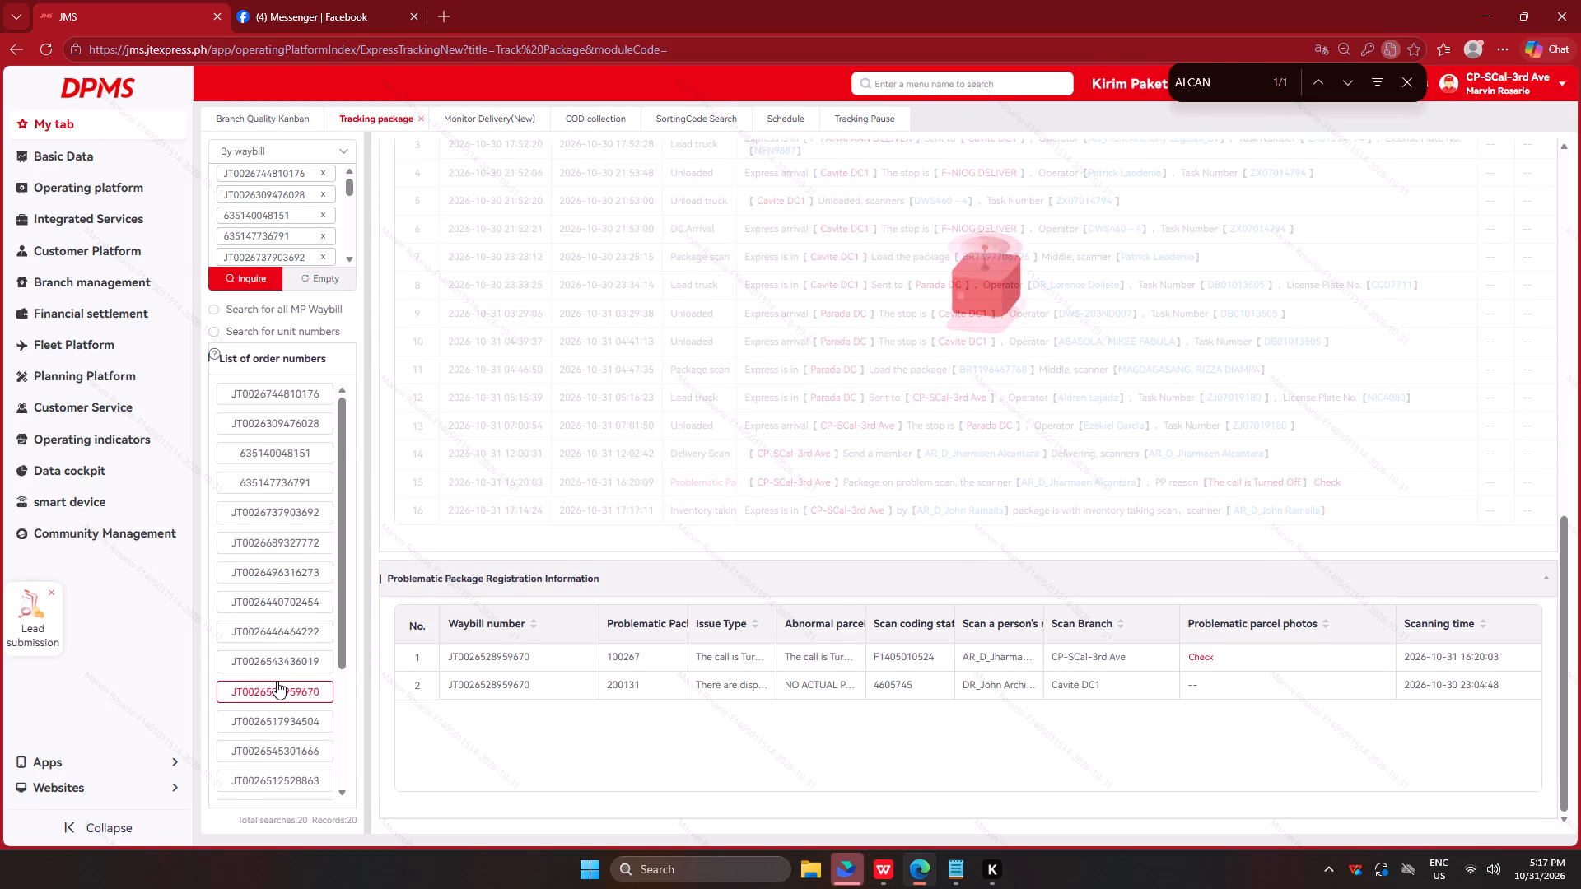
pyautogui.scroll(-2, 277, 679)
pyautogui.click(279, 554)
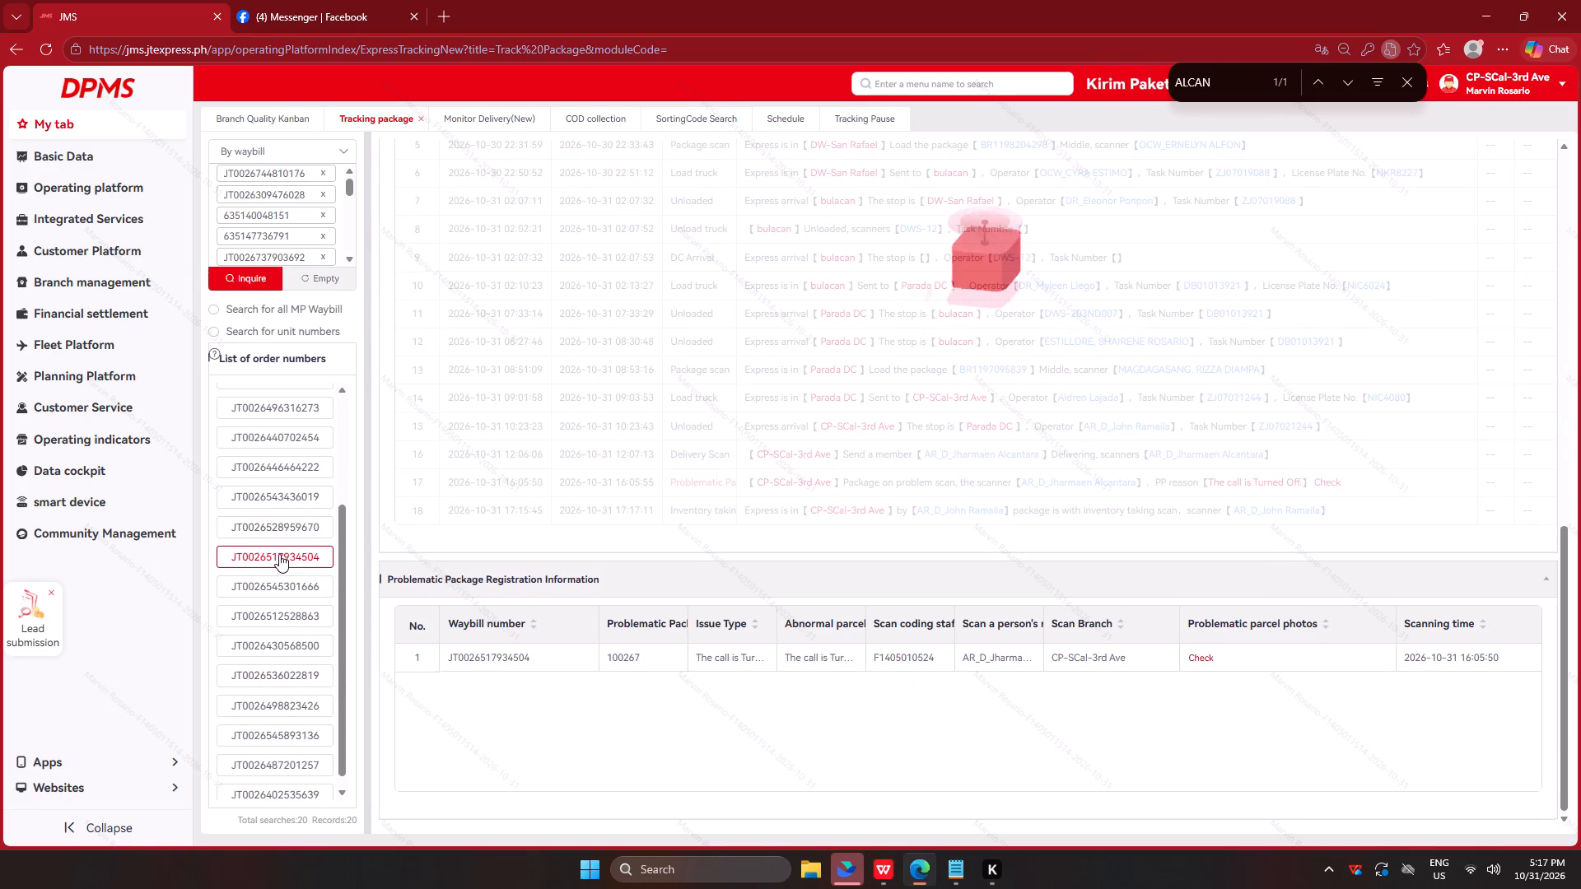
pyautogui.click(281, 585)
pyautogui.scroll(-4, 285, 606)
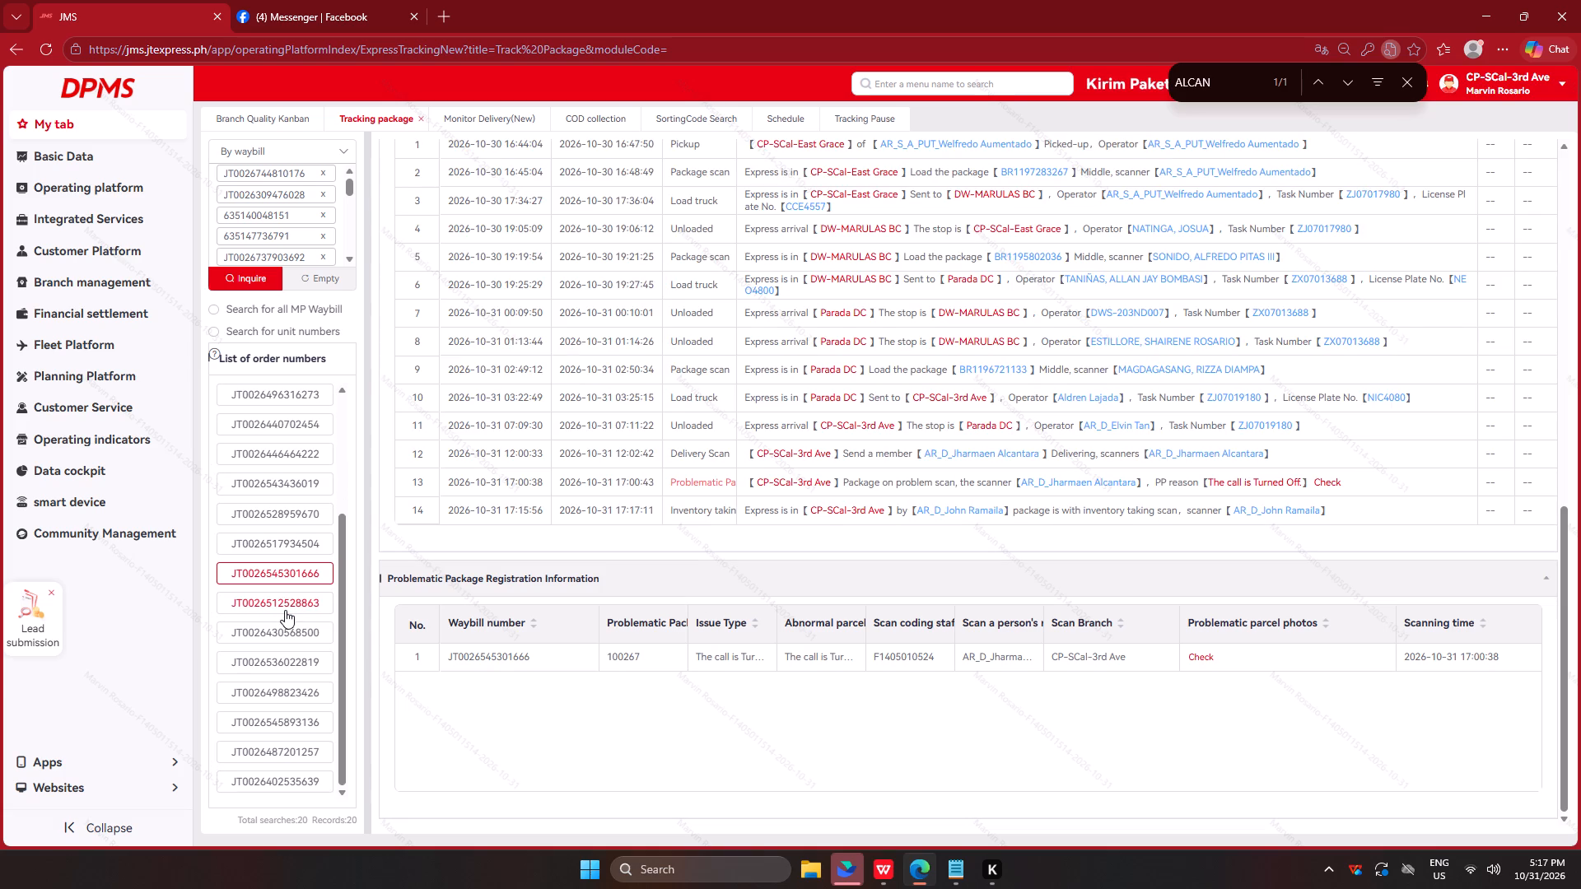
pyautogui.click(285, 610)
pyautogui.click(285, 638)
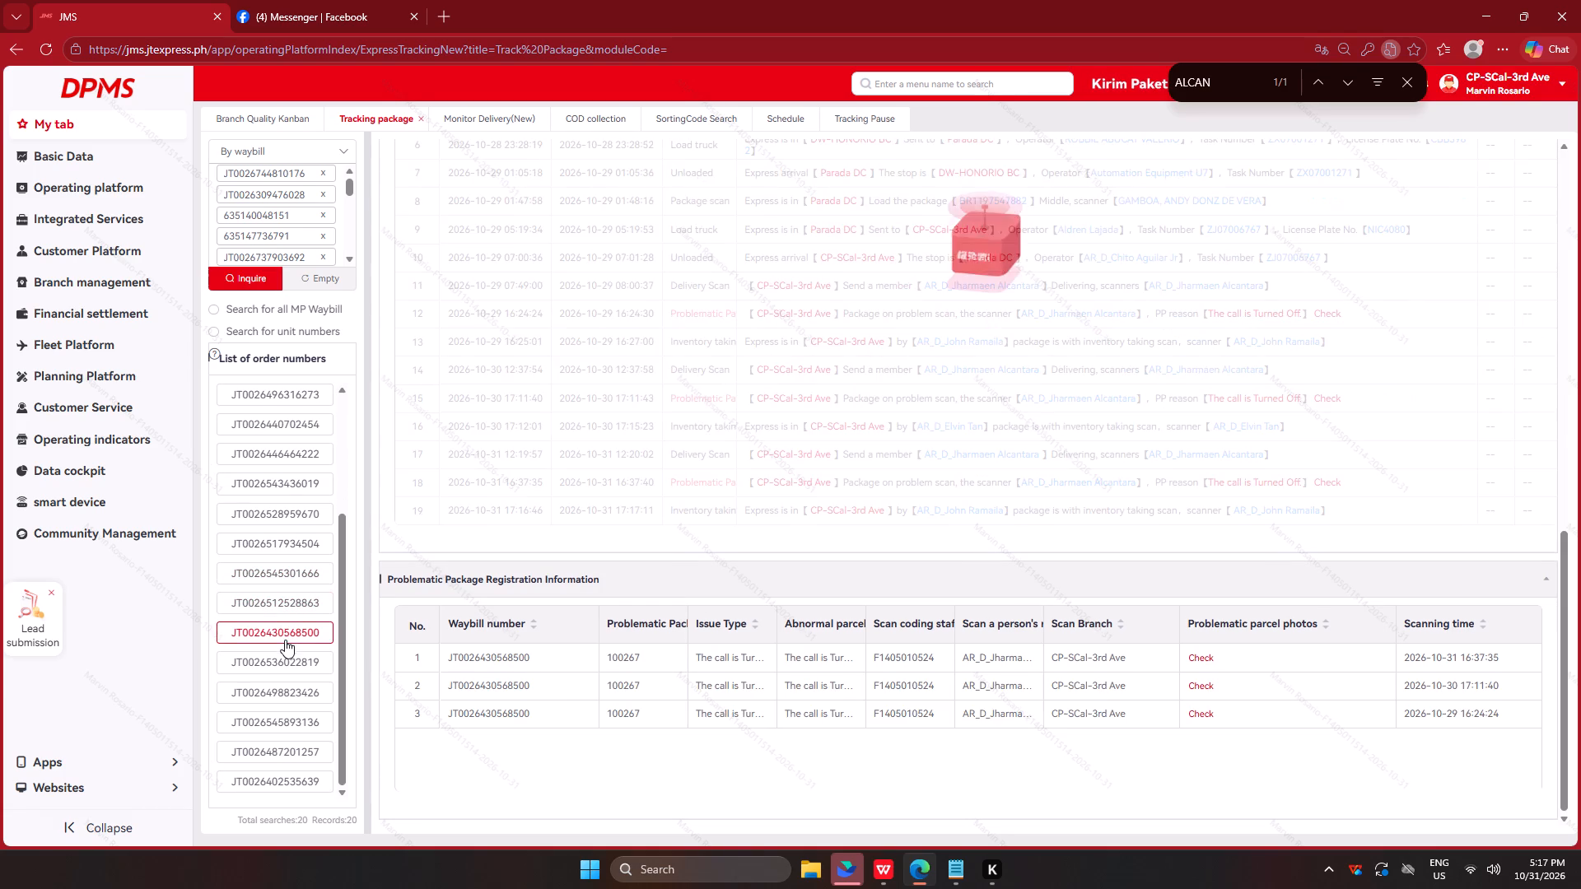
pyautogui.hotkey('alt', 'Tab')
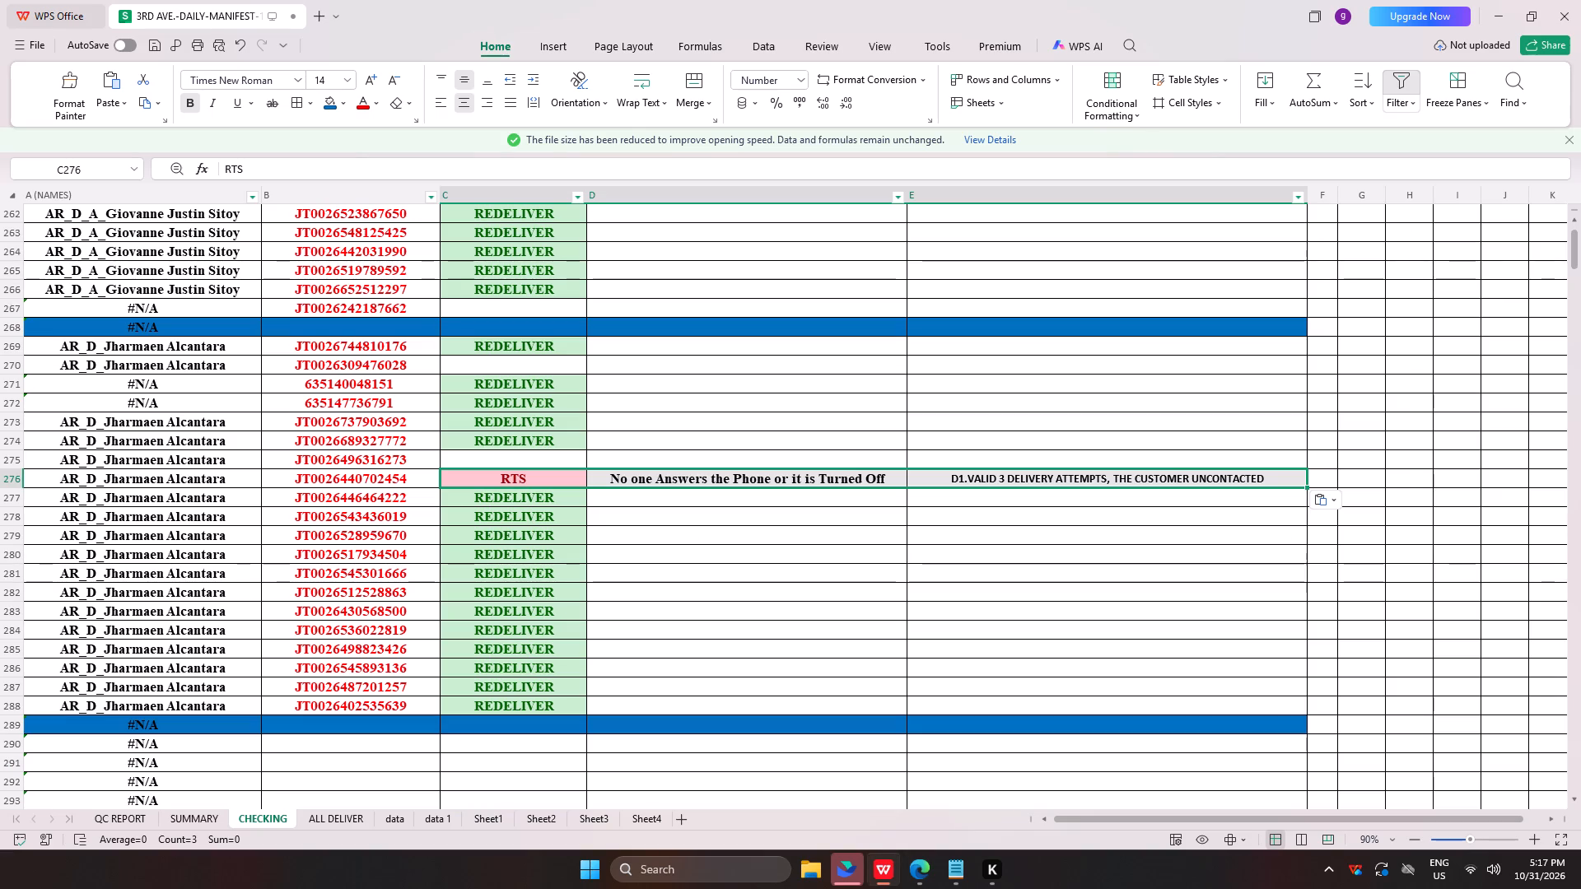
pyautogui.click(488, 611)
pyautogui.hotkey('ctrl', 'v')
pyautogui.hotkey('alt', 'Tab')
pyautogui.click(311, 662)
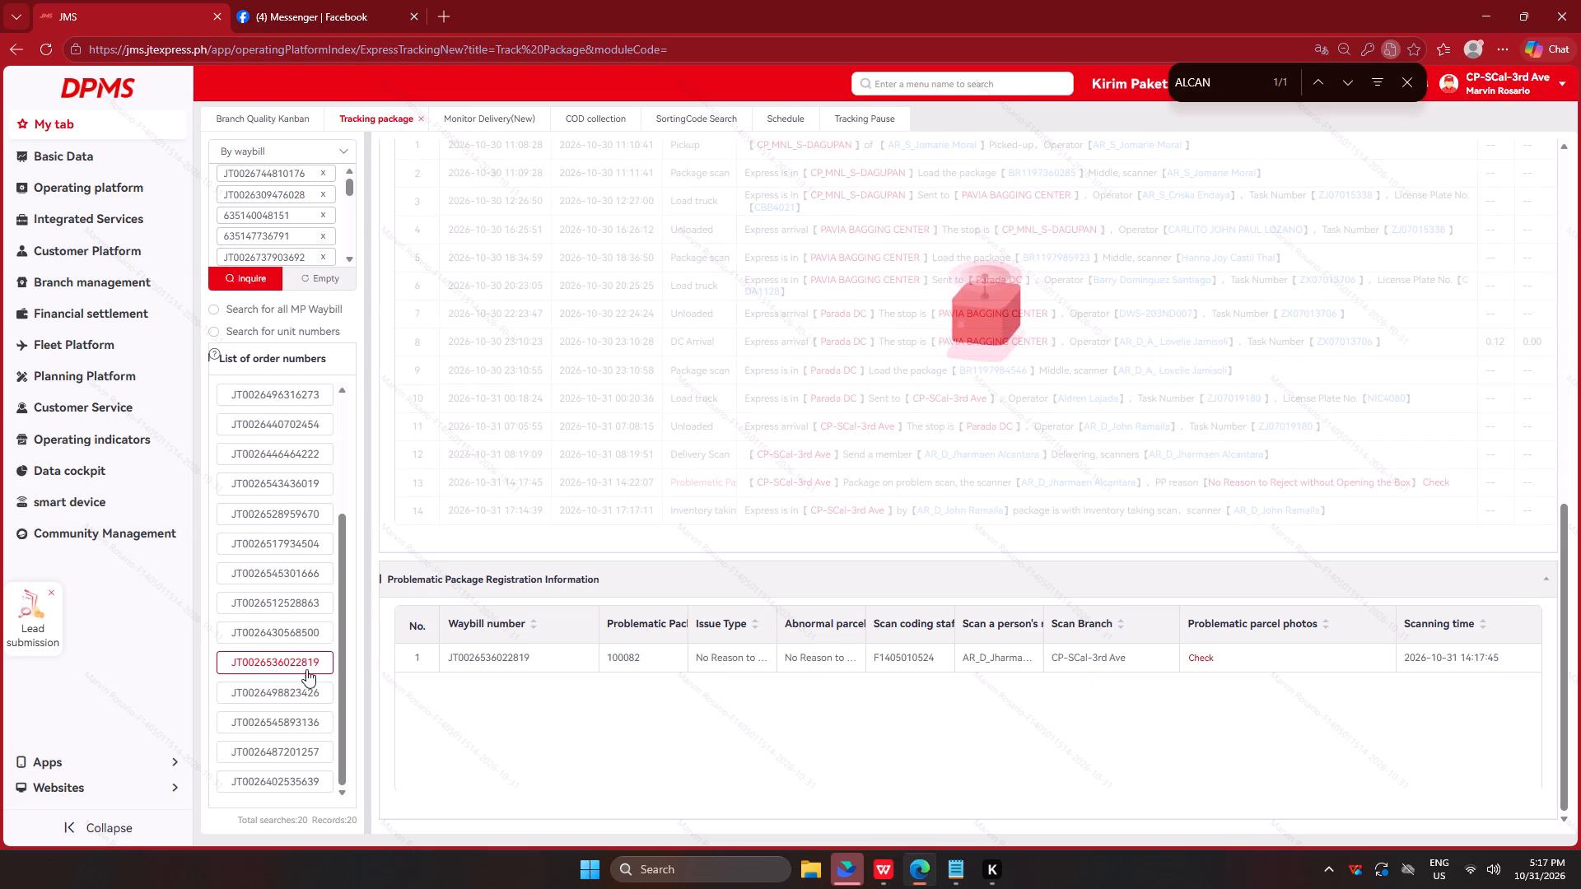
pyautogui.hotkey('alt', 'Tab')
pyautogui.scroll(6, 656, 526)
pyautogui.moveTo(549, 327); pyautogui.dragTo(597, 321)
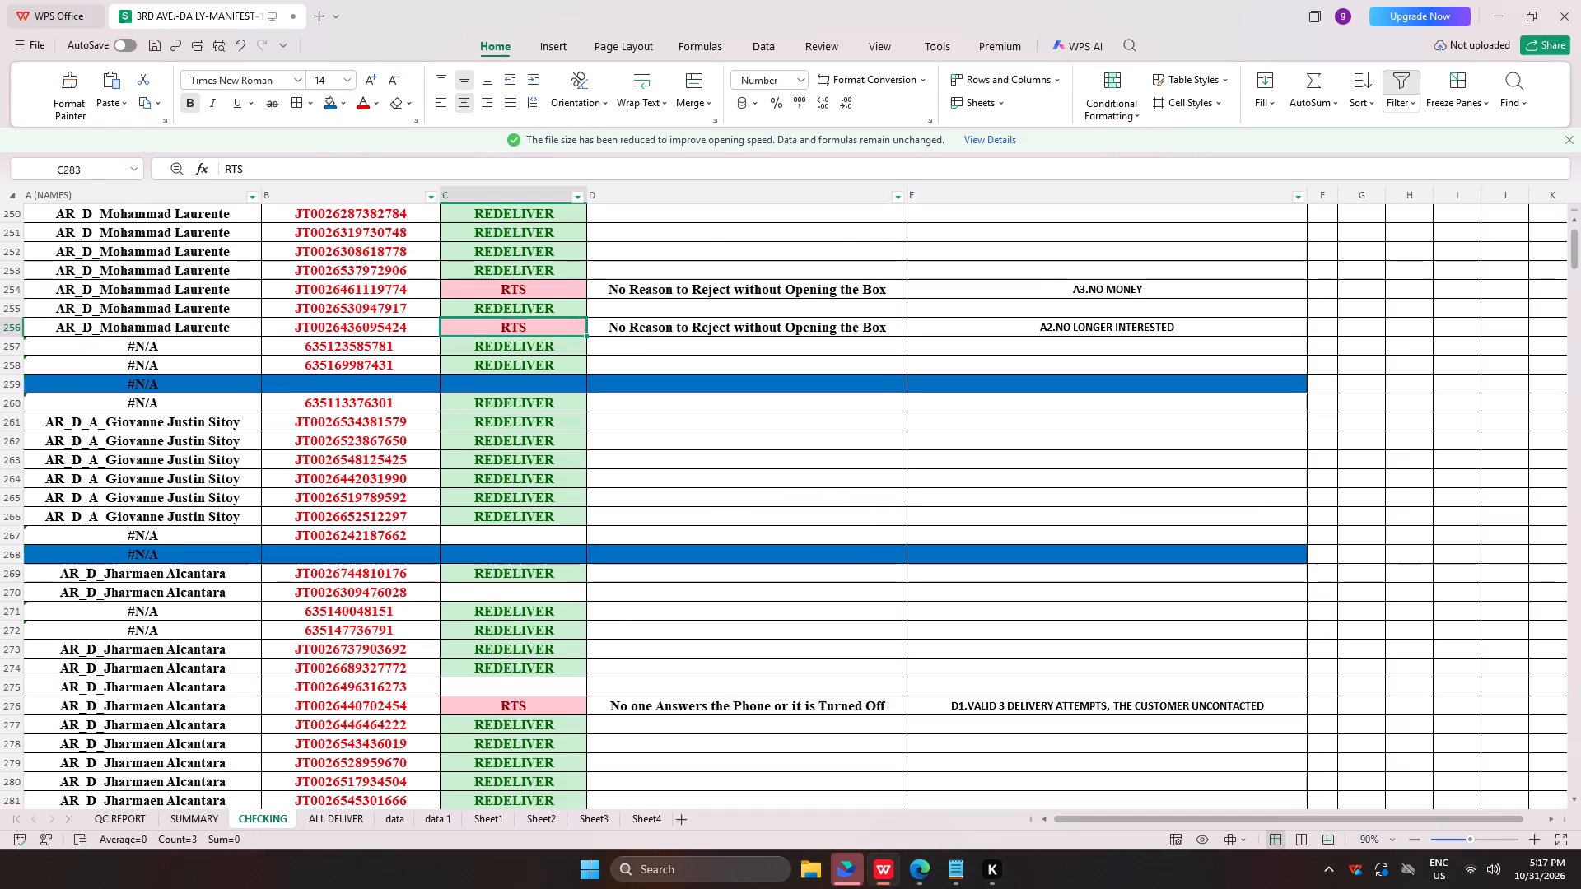
pyautogui.moveTo(597, 321); pyautogui.dragTo(650, 319)
pyautogui.hotkey('ctrl', 'c')
pyautogui.scroll(-6, 629, 544)
pyautogui.hotkey('alt', 'Tab')
pyautogui.hotkey('alt', 'Tab')
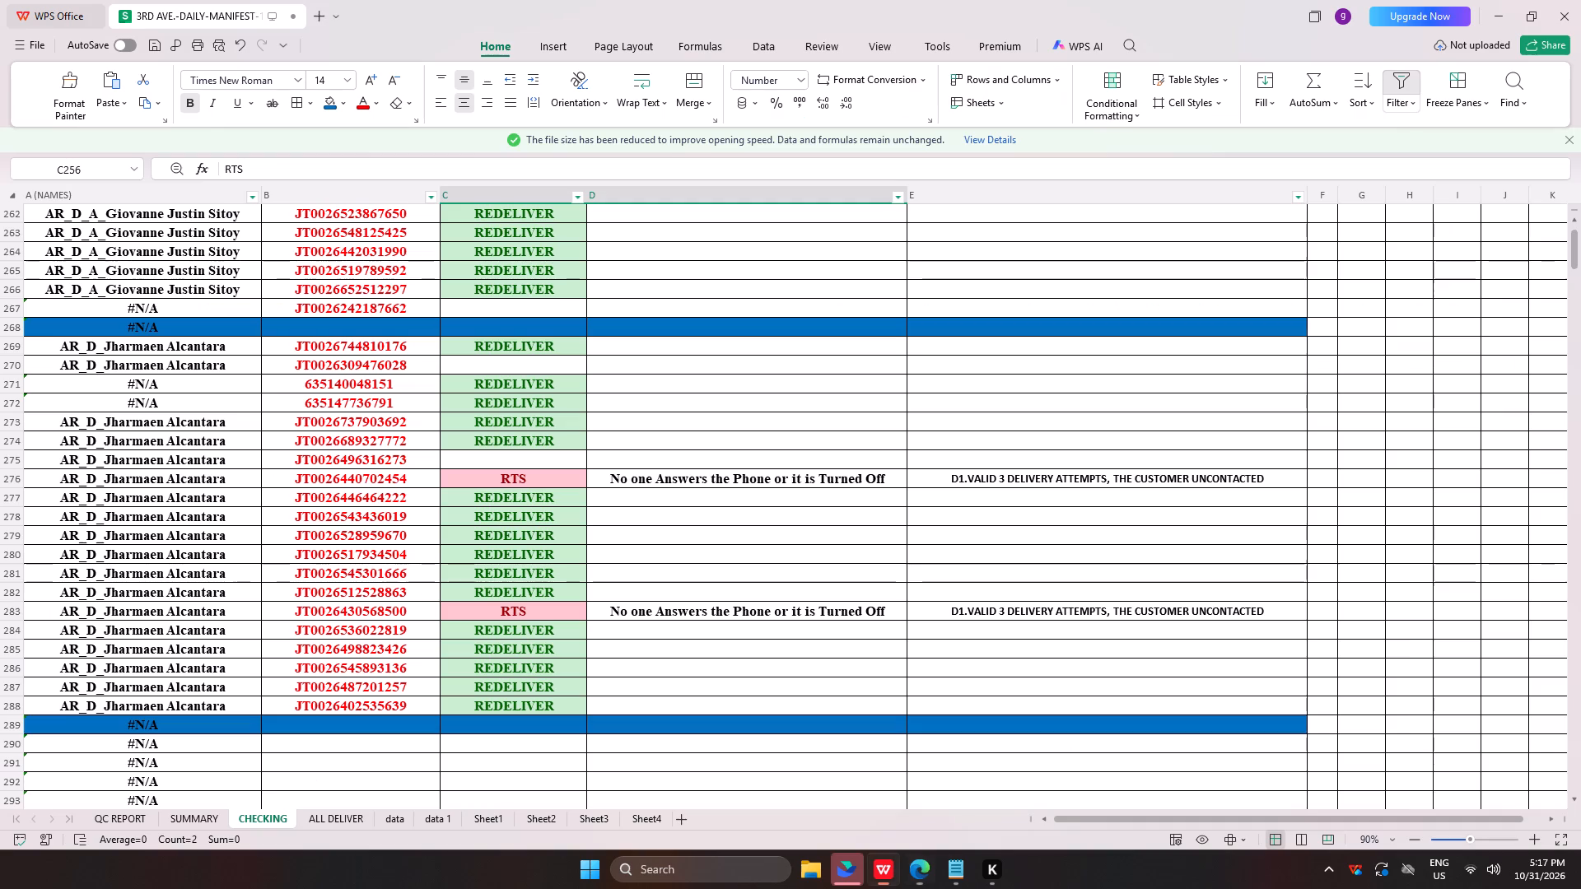
pyautogui.click(487, 639)
pyautogui.hotkey('ctrl', 'v')
pyautogui.hotkey('alt', 'Tab')
pyautogui.click(302, 686)
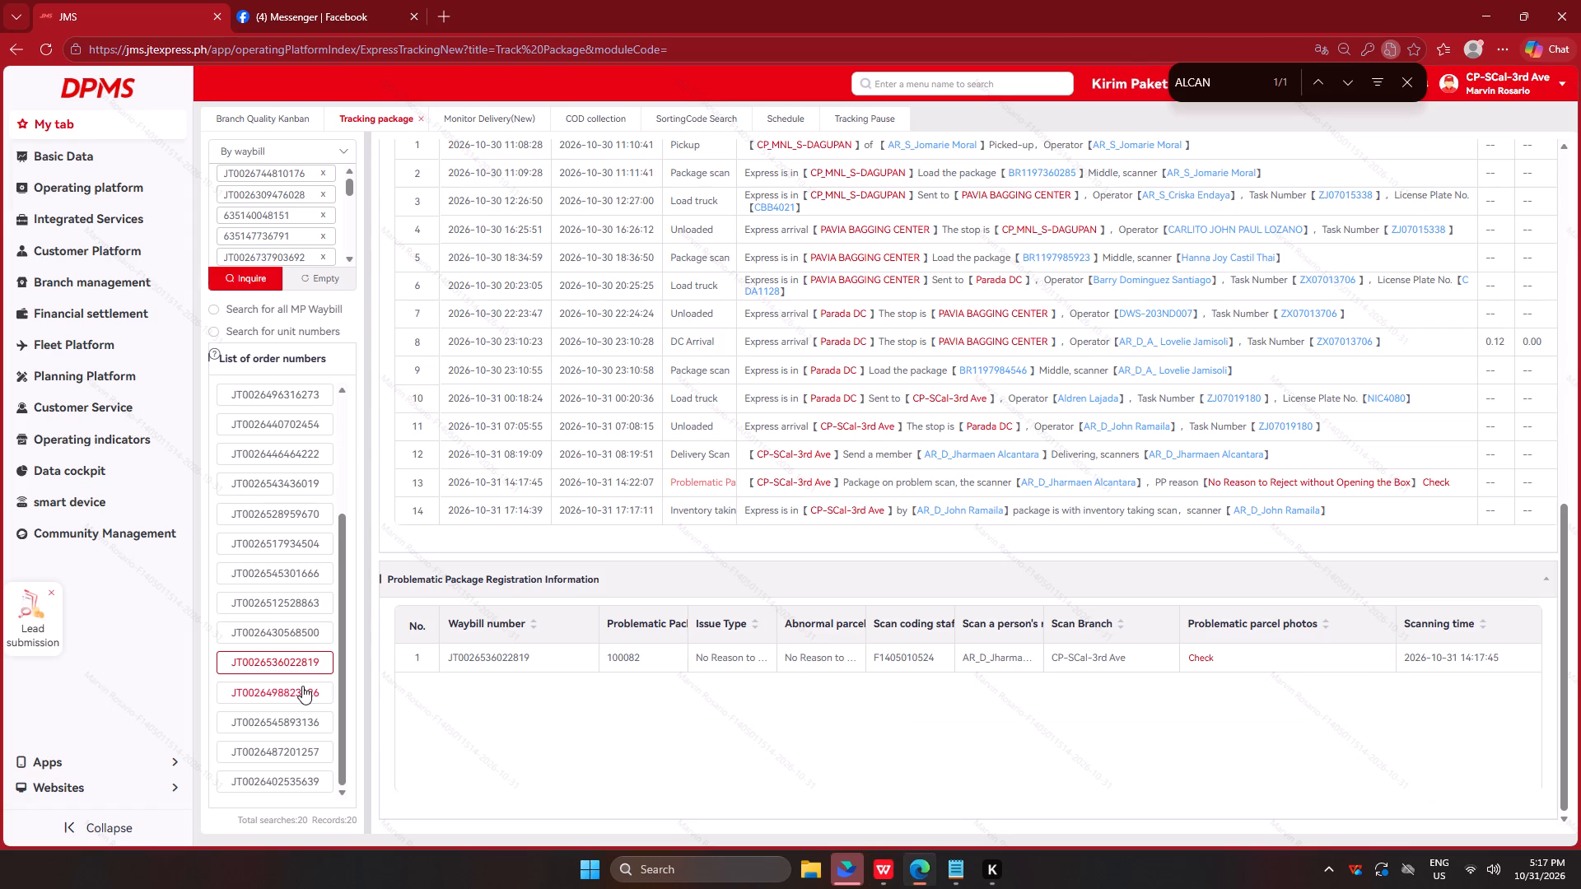
pyautogui.click(293, 717)
pyautogui.click(285, 747)
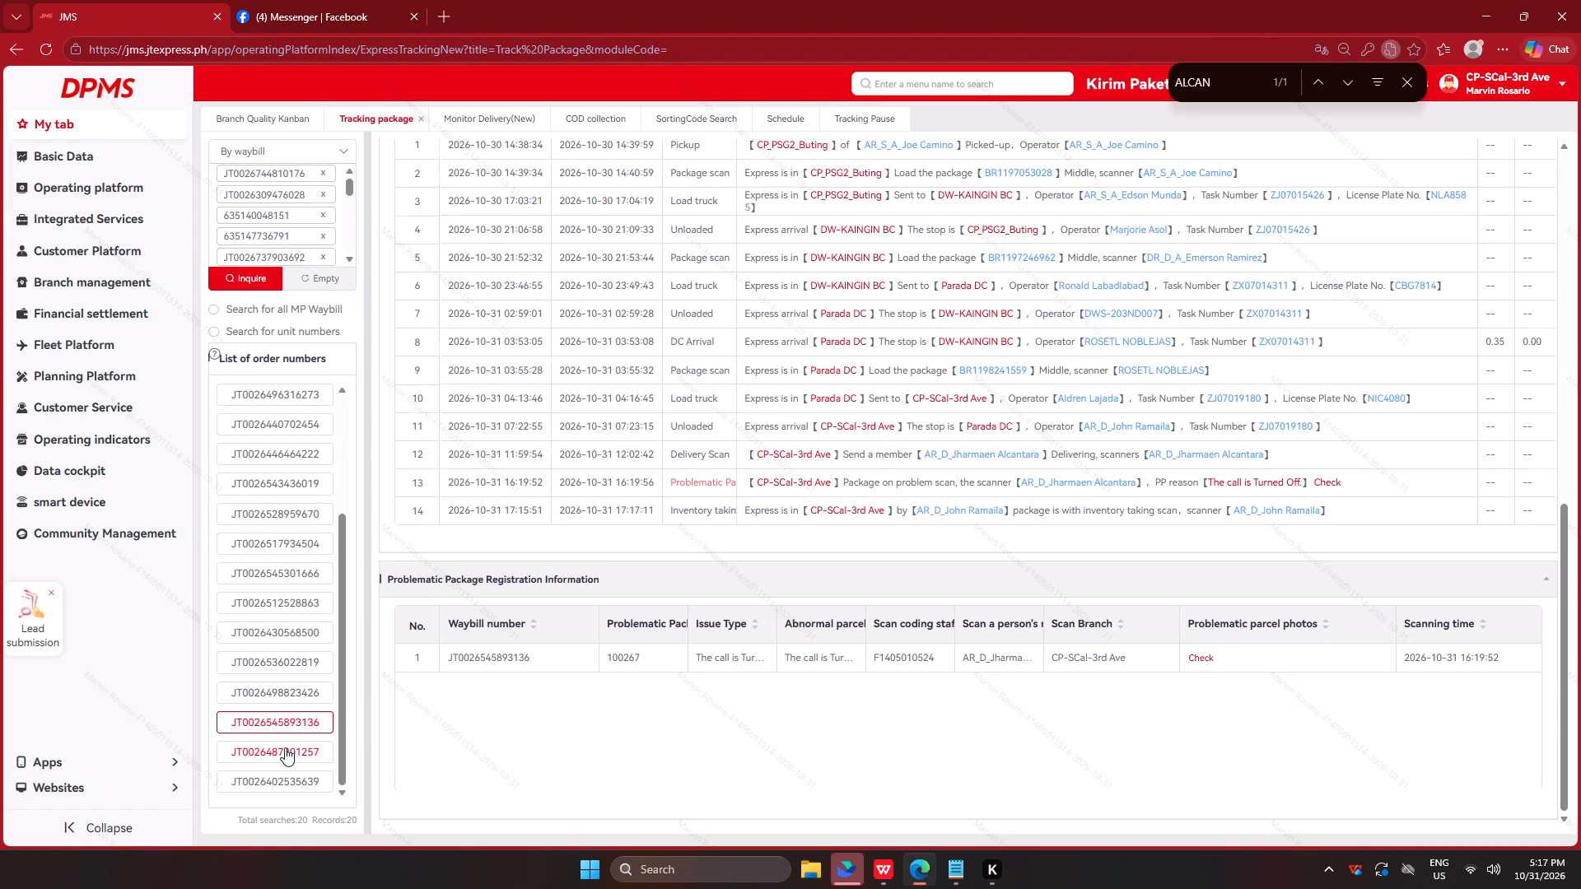
pyautogui.click(283, 785)
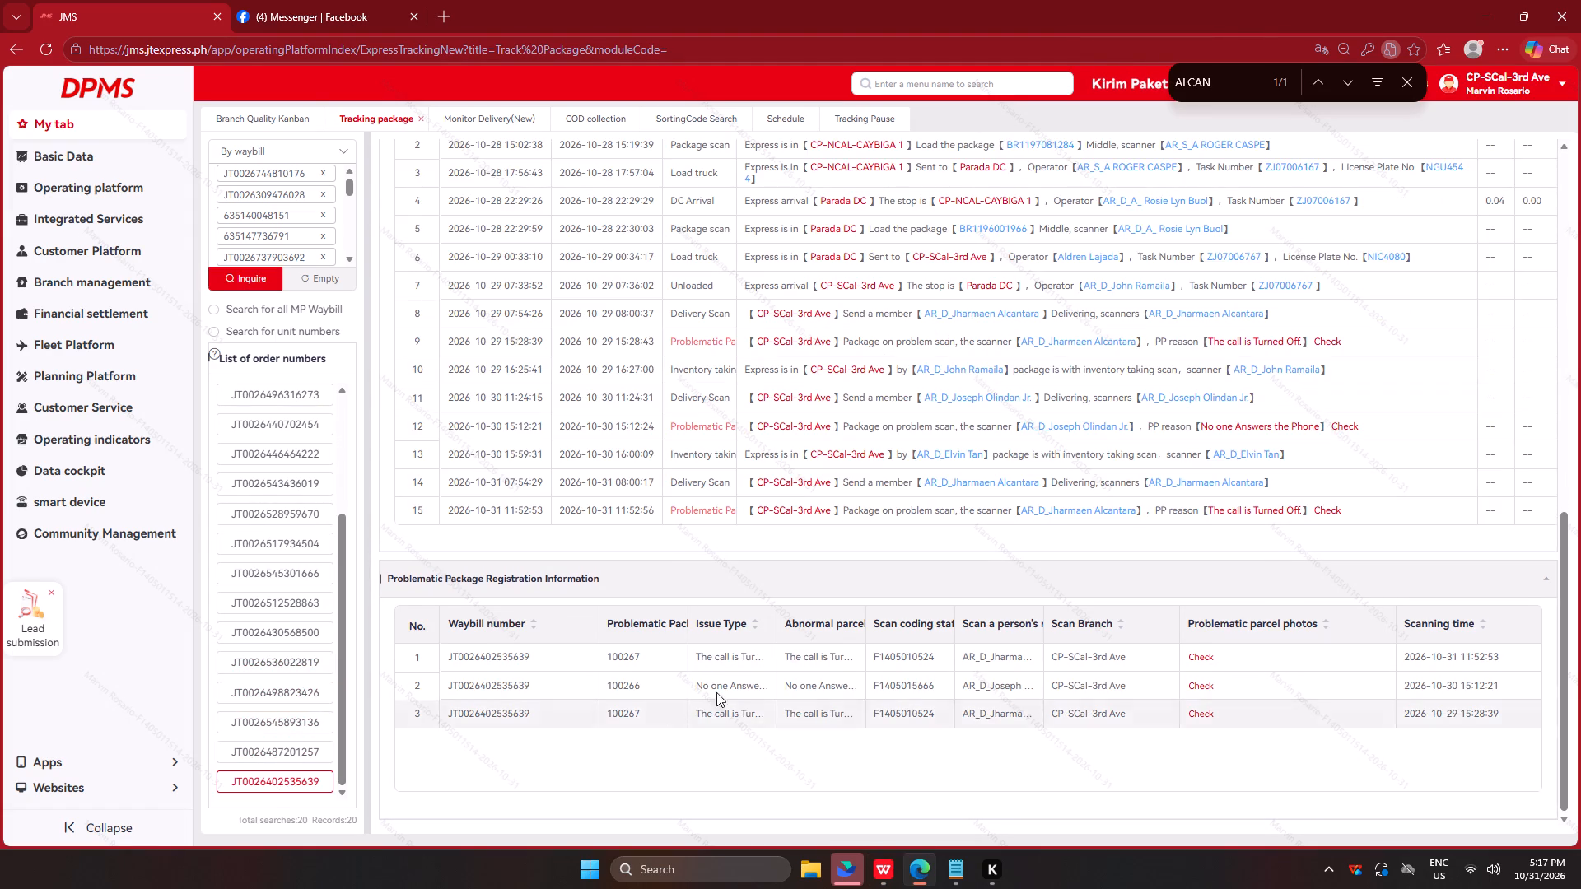
pyautogui.click(1331, 508)
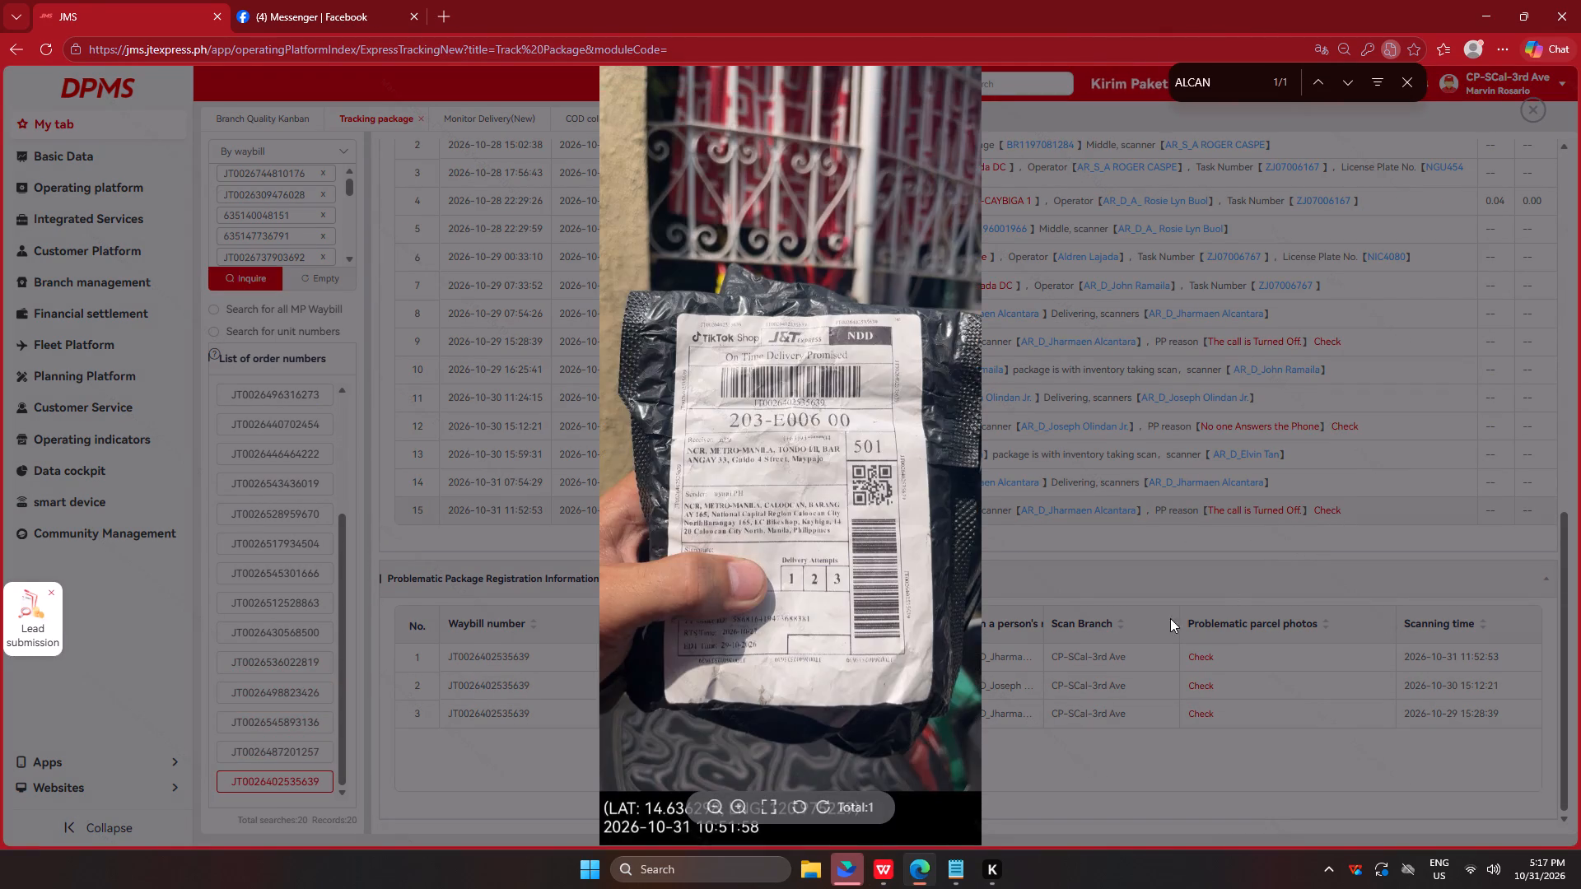
pyautogui.press('Escape')
pyautogui.scroll(8, 922, 646)
pyautogui.click(895, 363)
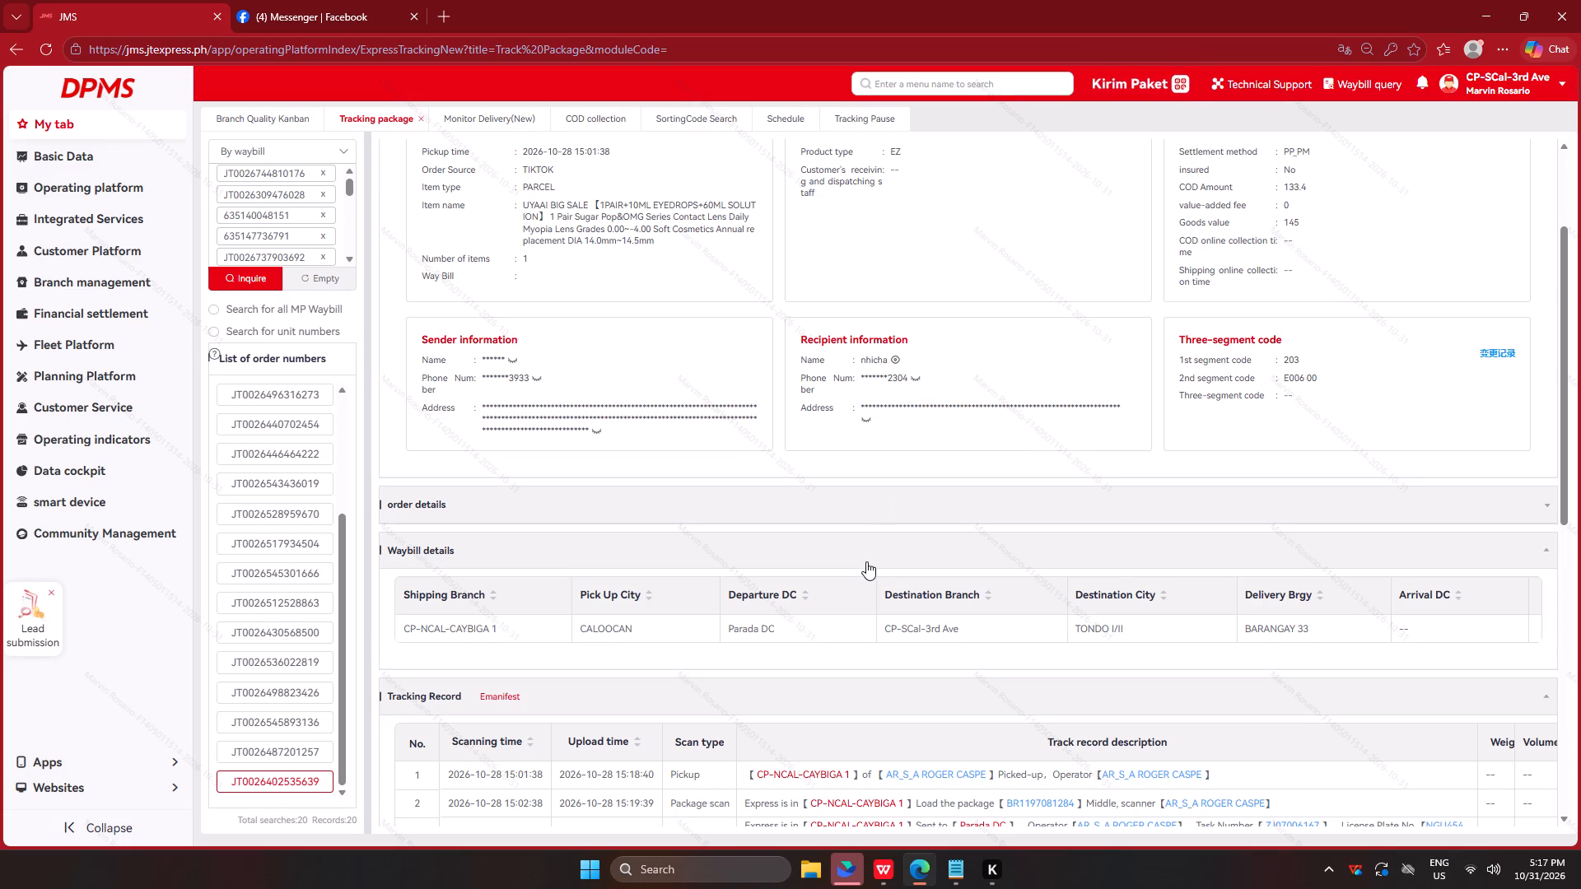
pyautogui.scroll(-8, 865, 566)
pyautogui.hotkey('alt', 'Tab')
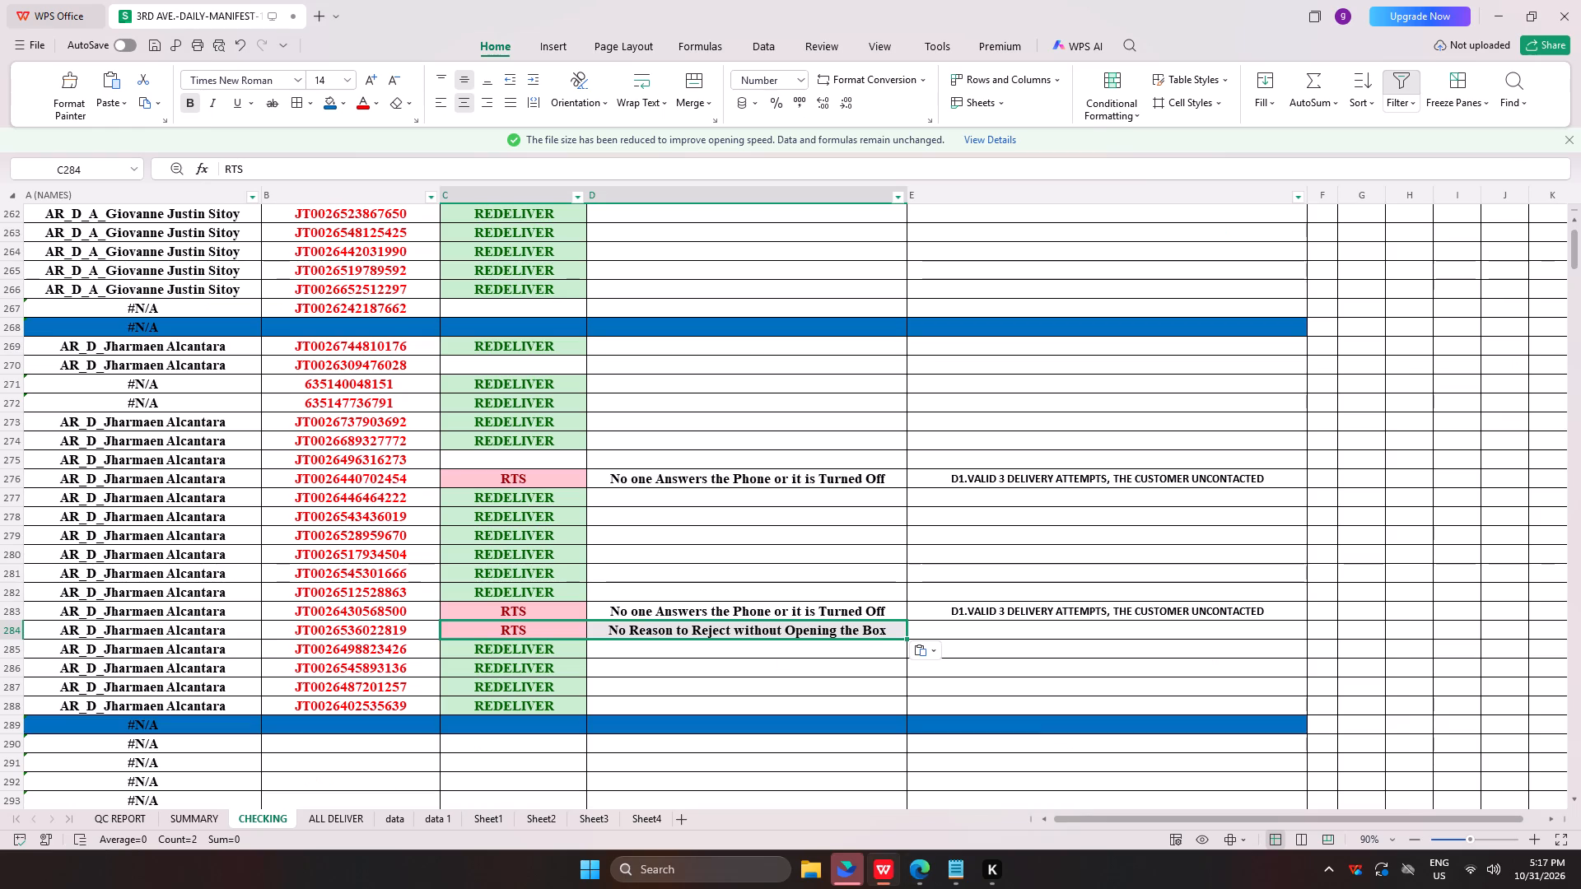
pyautogui.moveTo(548, 607); pyautogui.dragTo(1029, 601)
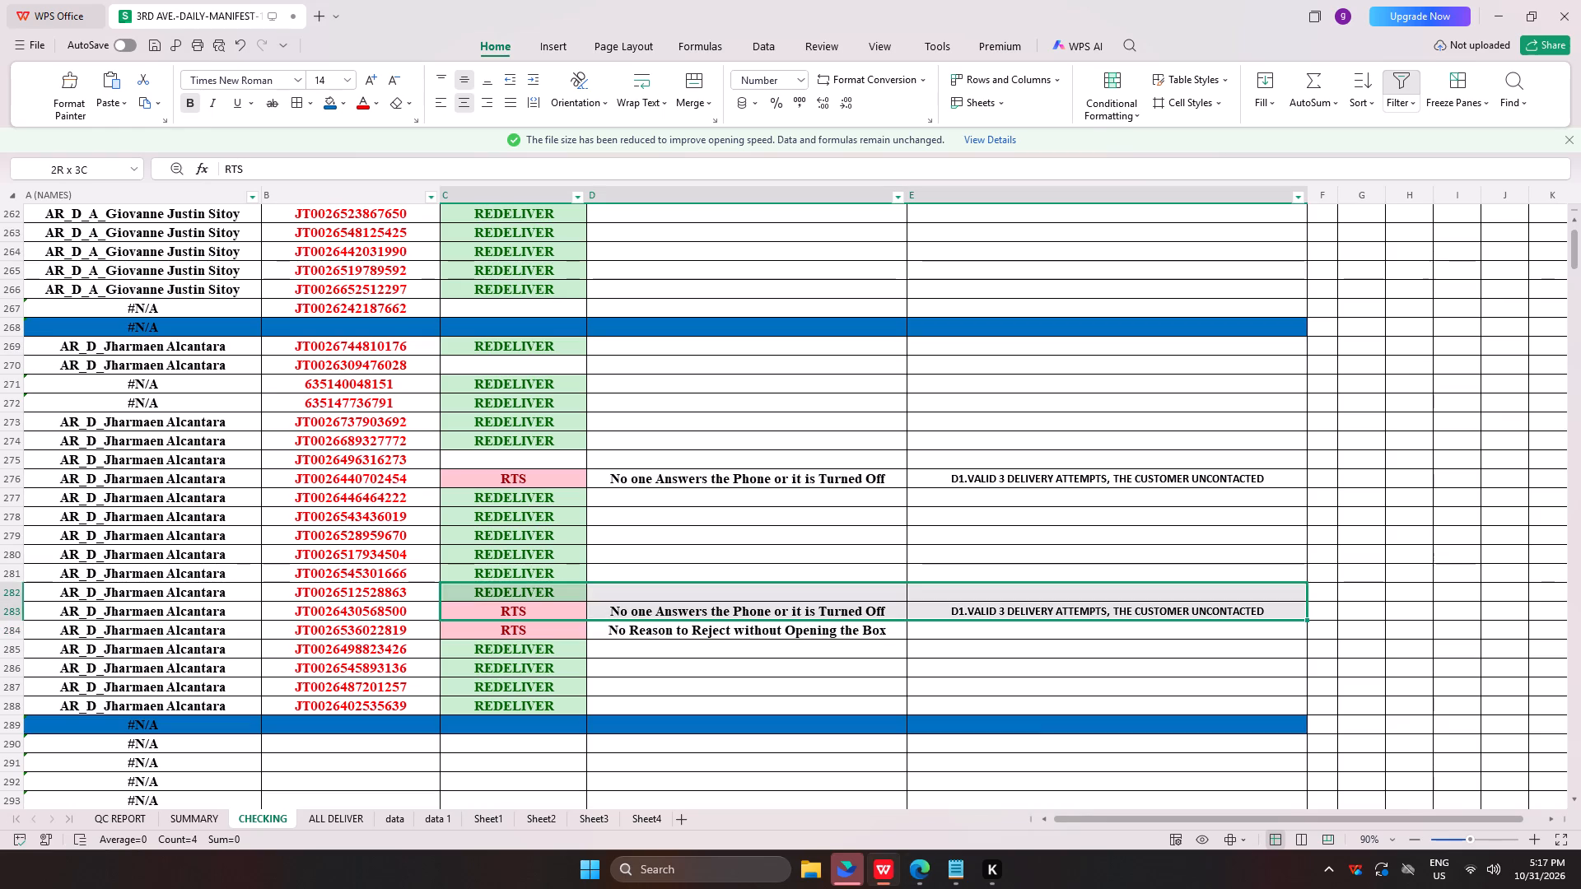
# Copy the RTS status with its unanswered-phone reason and D1 customer-uncontacted remark from C283 to E283 into row 288, starting at C288.
pyautogui.moveTo(1029, 601); pyautogui.dragTo(1028, 608)
pyautogui.hotkey('ctrl', 'c')
pyautogui.click(522, 697)
pyautogui.hotkey('ctrl', 'v')
# Copy the waybill number heading the highlighted block in Notepad and inquire about it in JMS Tracking package, replacing the previous search numbers.
pyautogui.hotkey('alt', 'Tab')
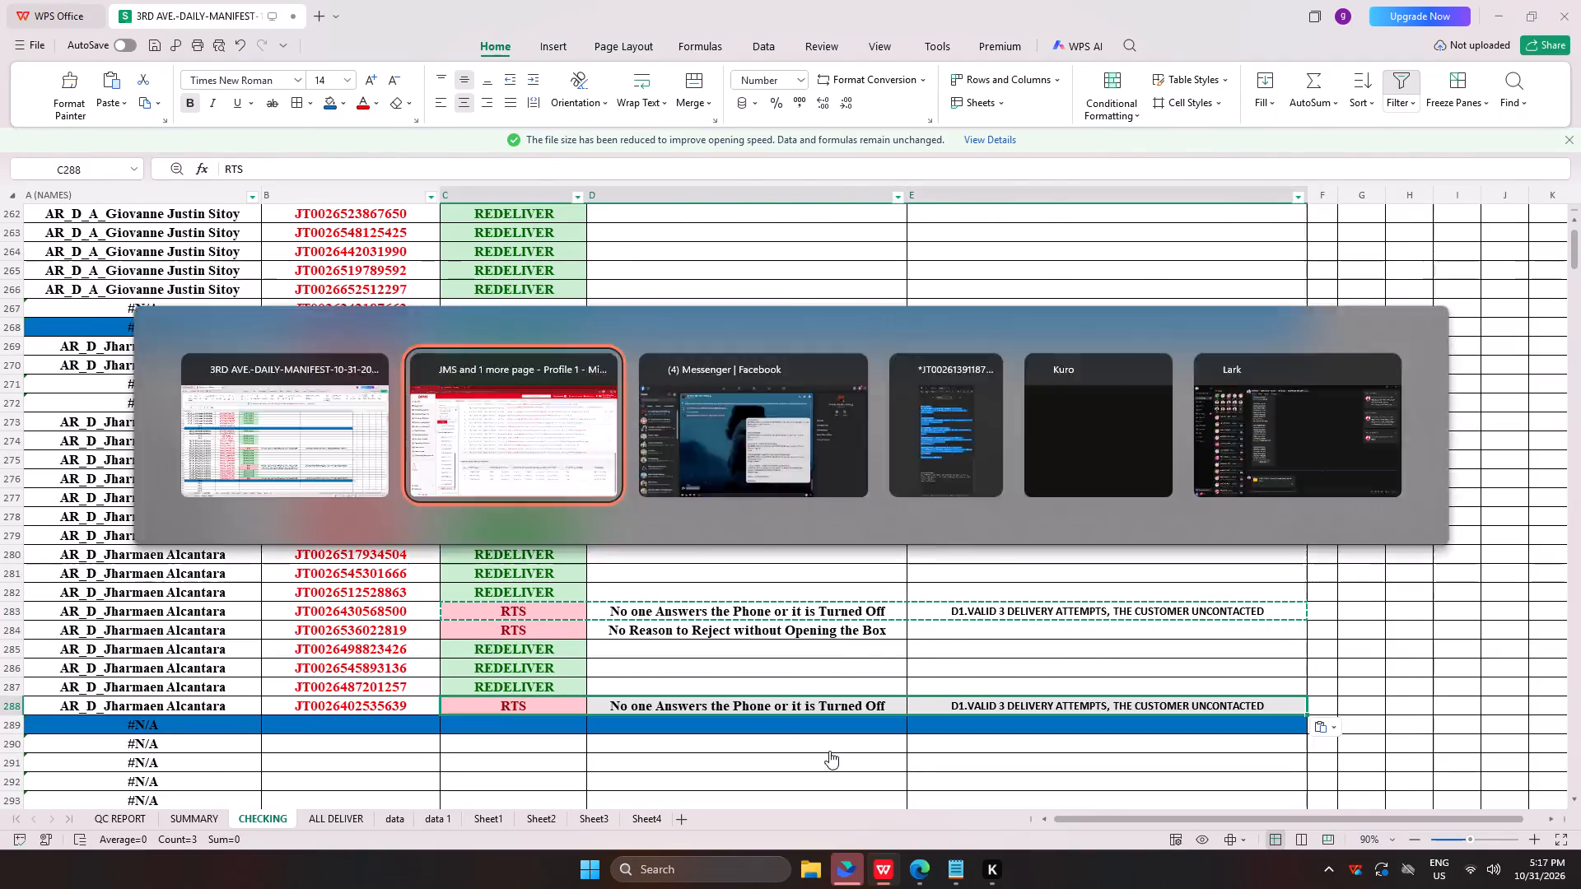
pyautogui.click(949, 872)
pyautogui.scroll(7, 1275, 446)
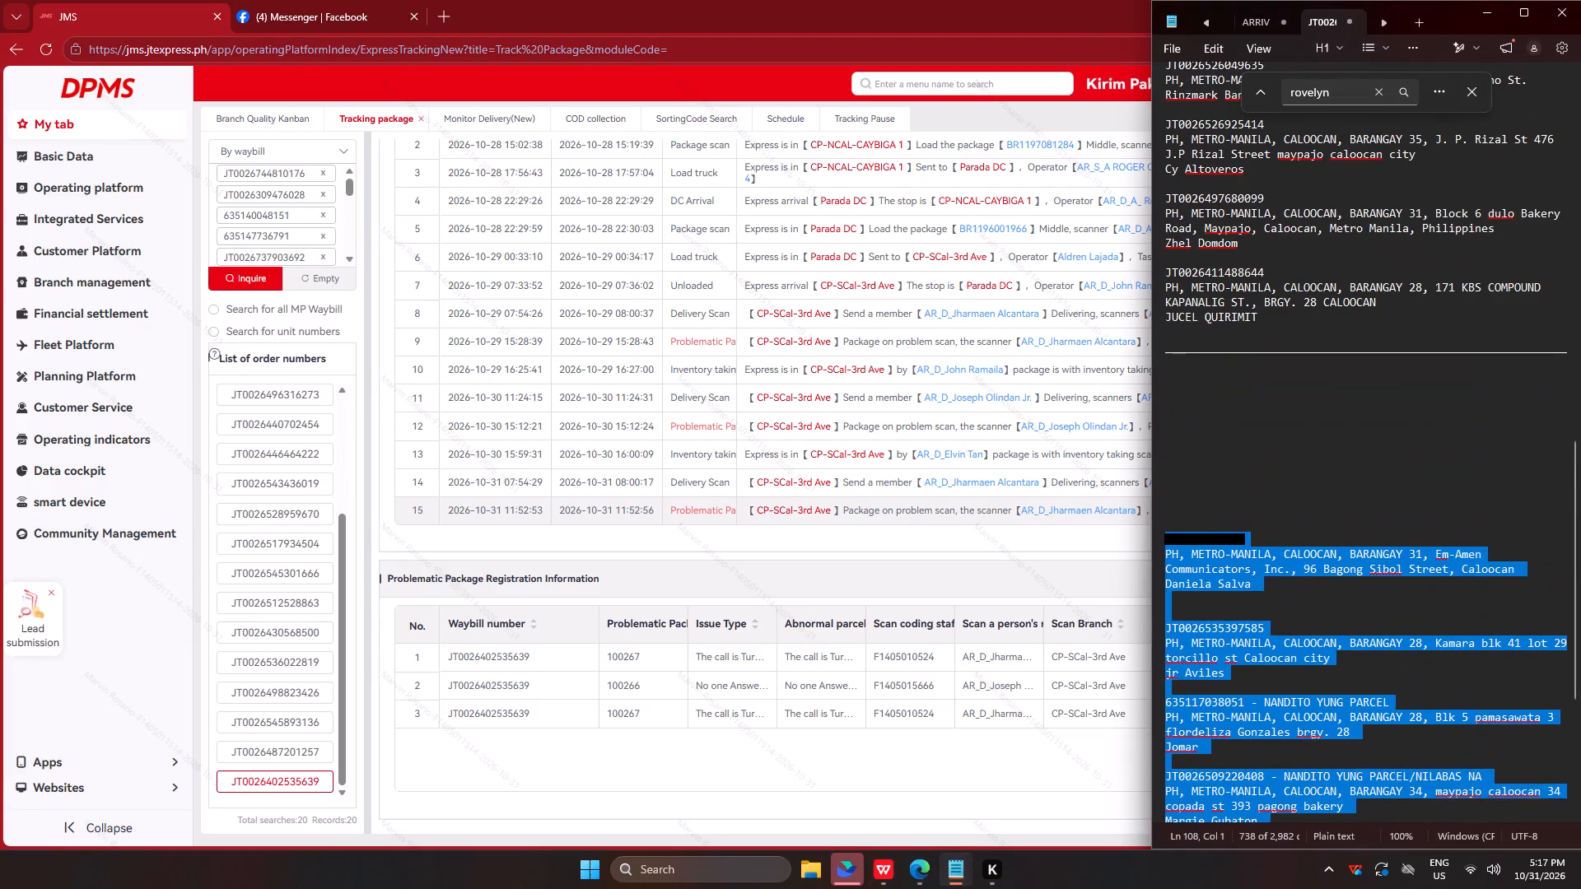
pyautogui.doubleClick(1212, 542)
pyautogui.hotkey('ctrl', 'c')
pyautogui.hotkey('ctrl', 'c')
pyautogui.hotkey('ctrl', 'c')
pyautogui.hotkey('ctrl', 'c')
pyautogui.keyDown('ctrl'); pyautogui.click(317, 277); pyautogui.keyUp('ctrl')
pyautogui.click(305, 236)
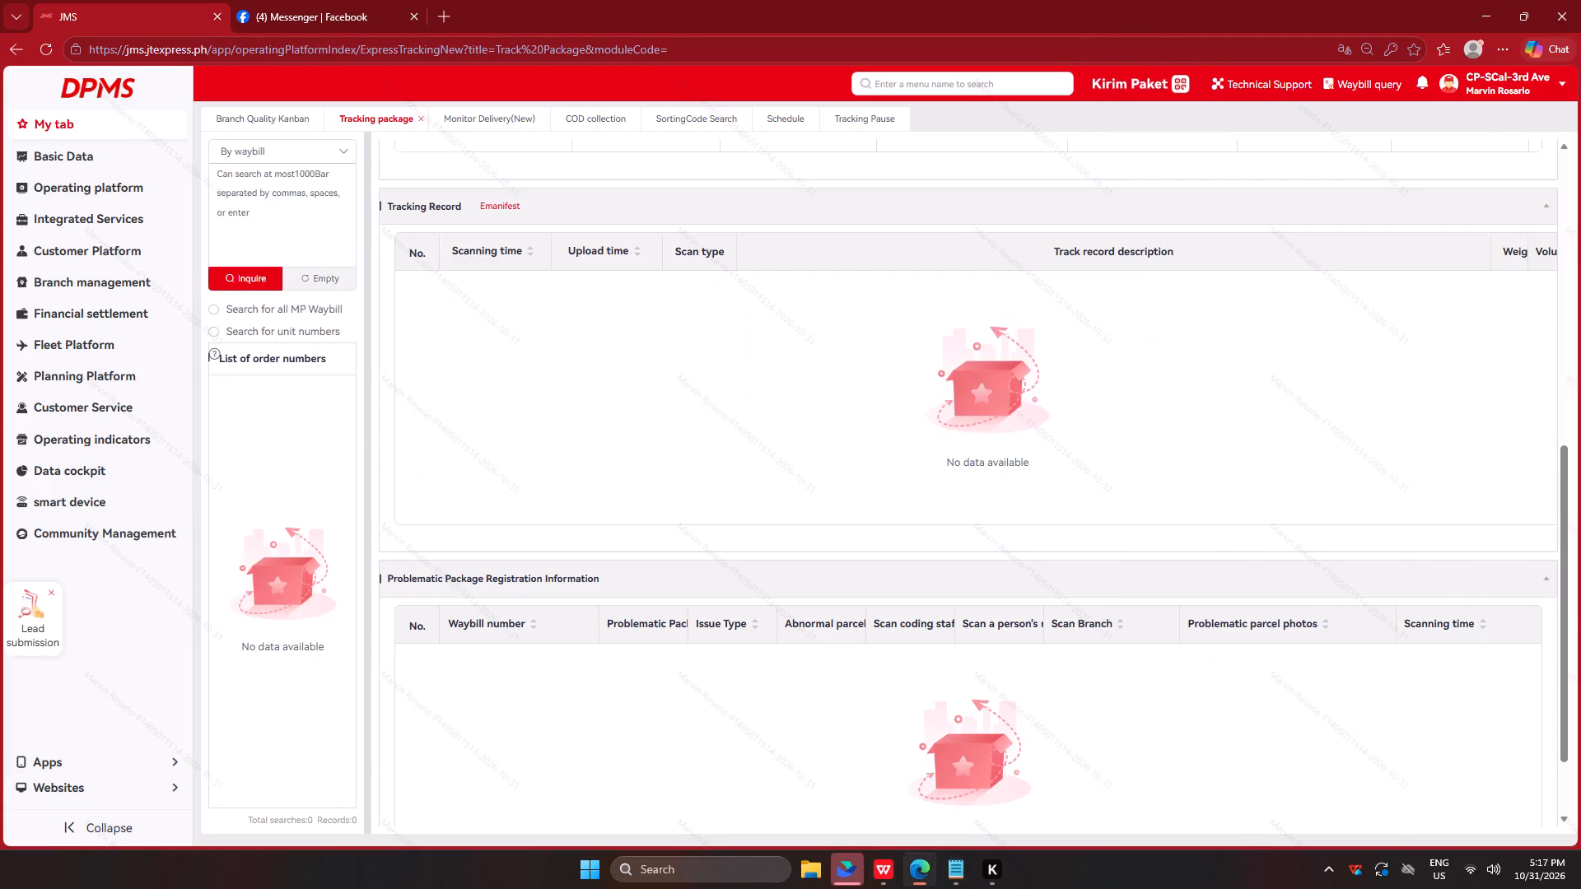
pyautogui.hotkey('ctrl', 'v')
pyautogui.click(259, 277)
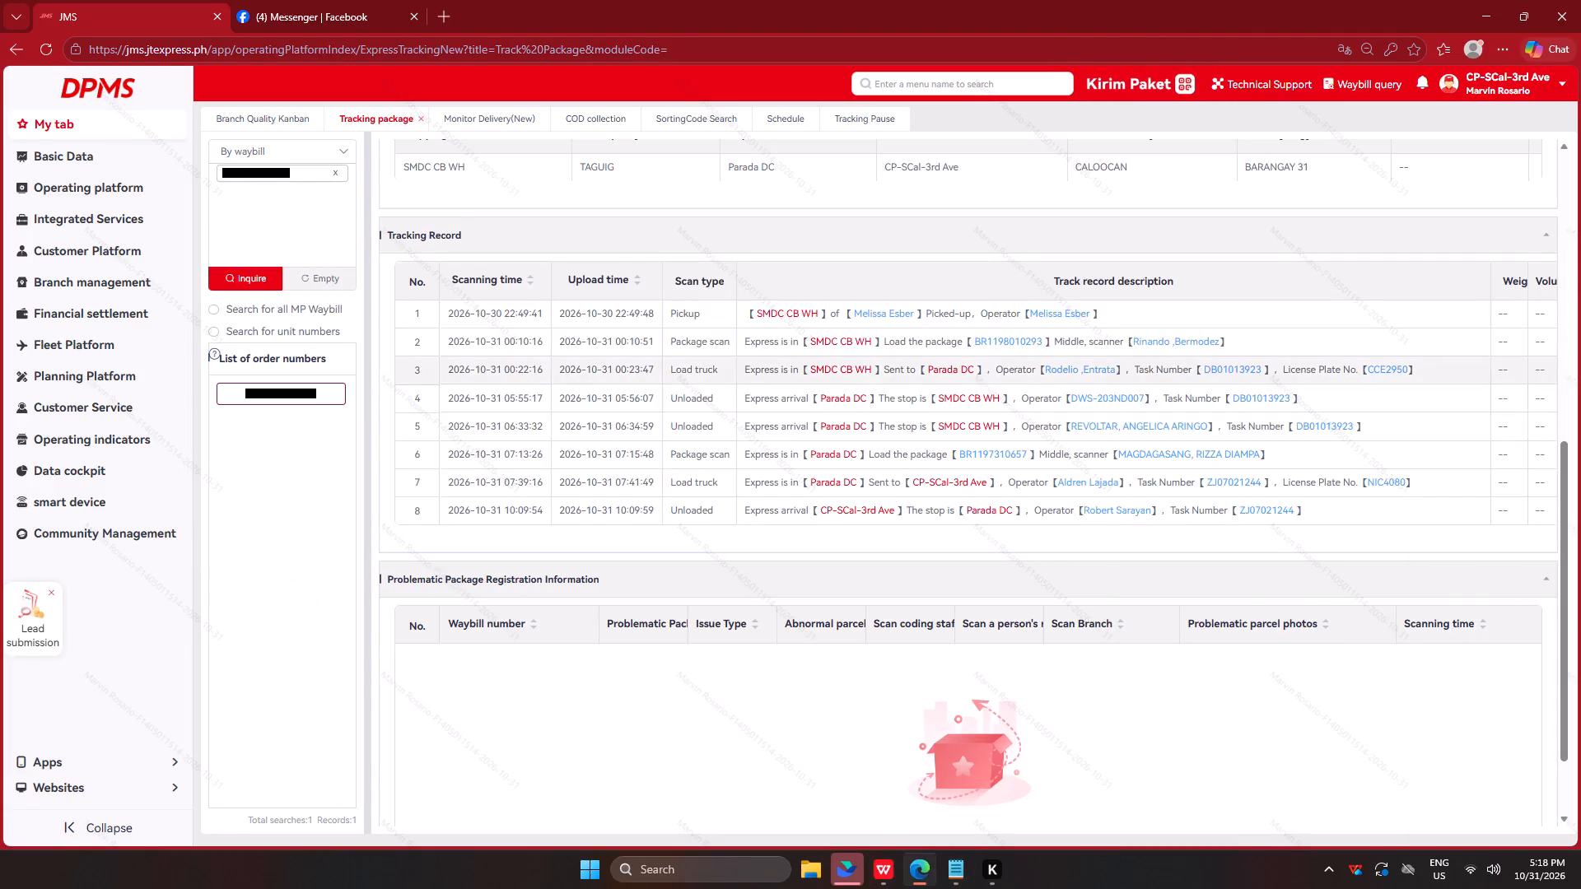
pyautogui.scroll(6, 1208, 402)
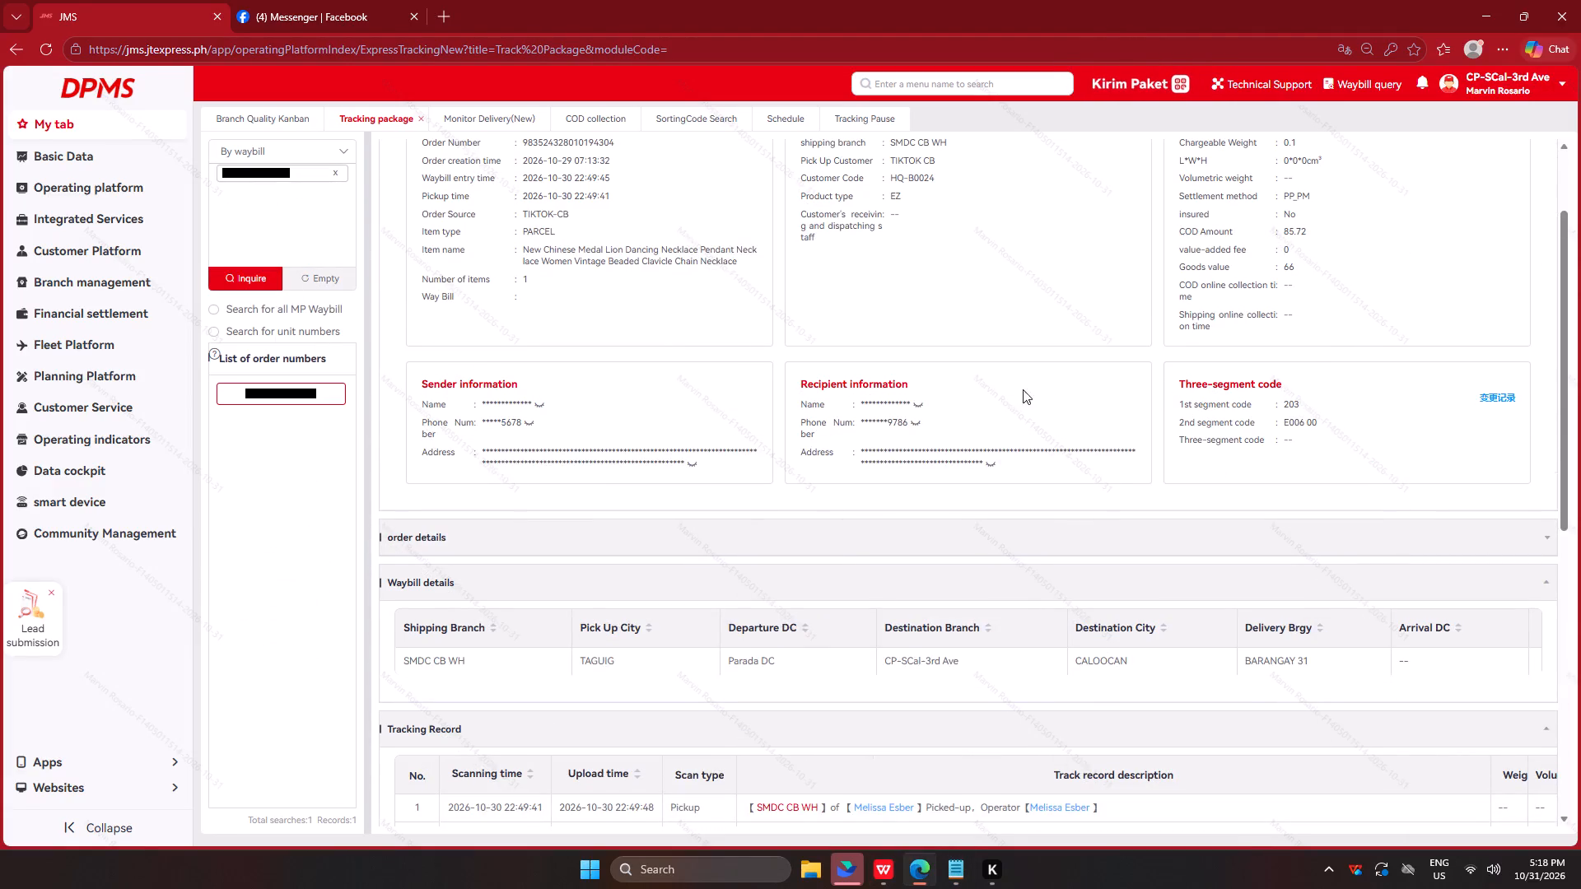
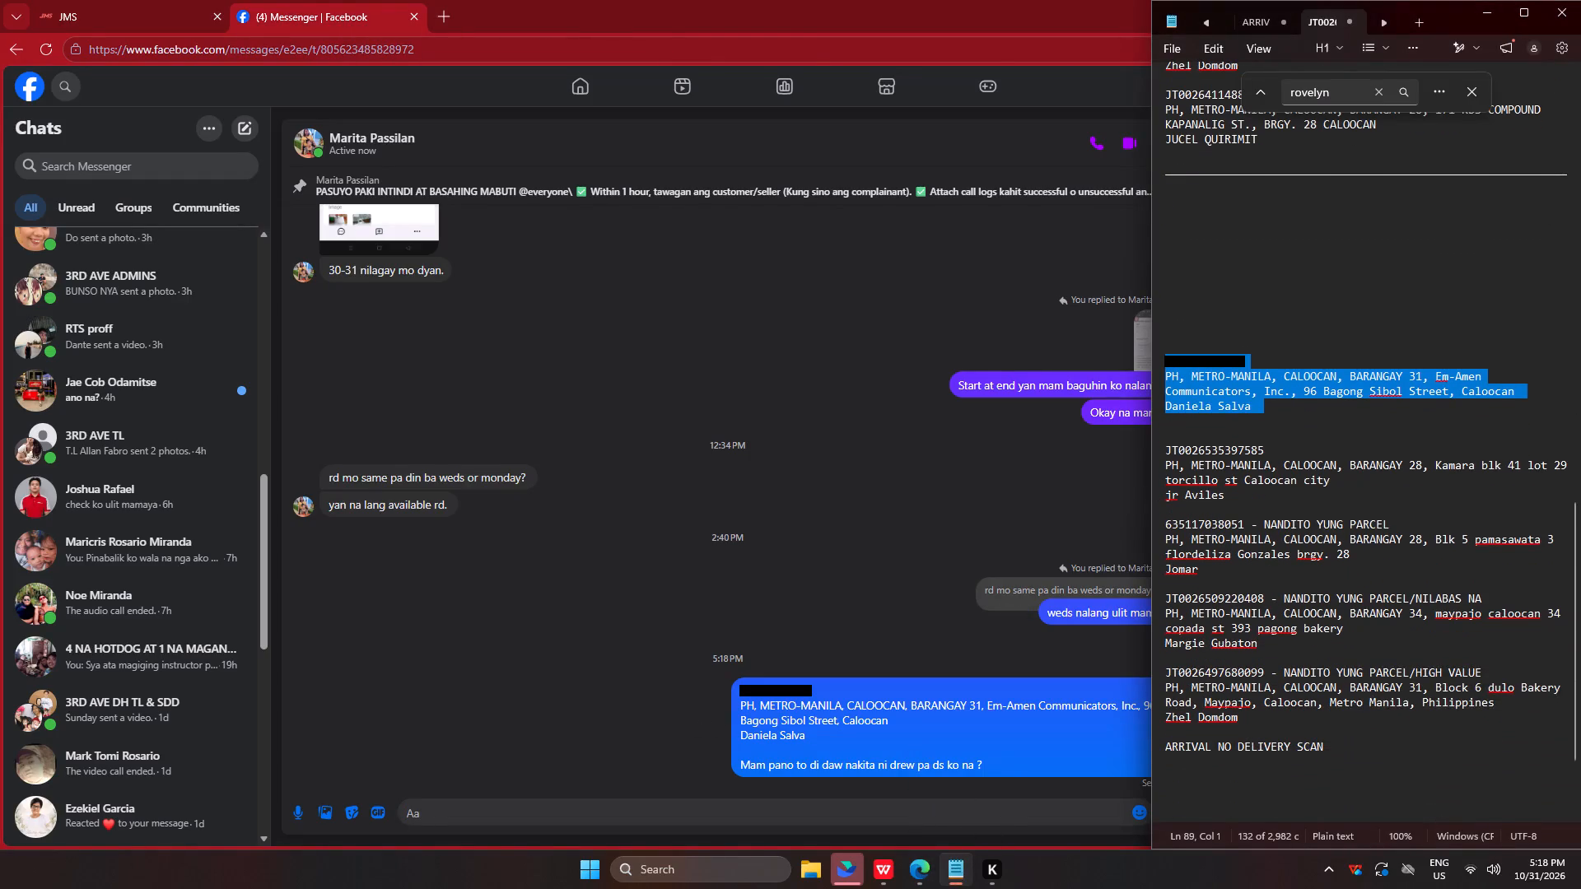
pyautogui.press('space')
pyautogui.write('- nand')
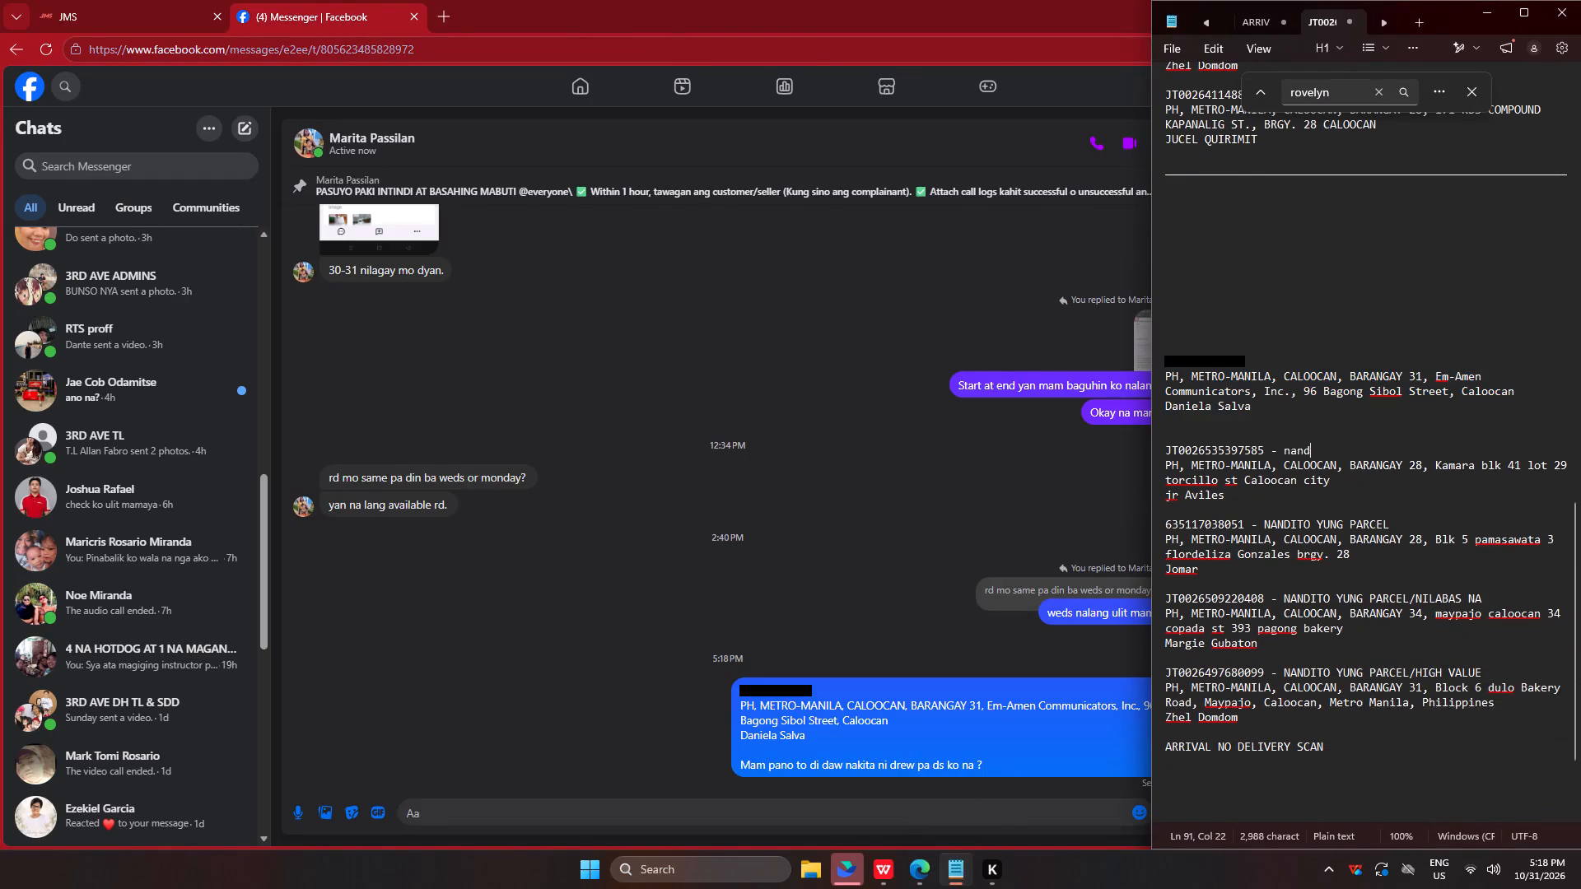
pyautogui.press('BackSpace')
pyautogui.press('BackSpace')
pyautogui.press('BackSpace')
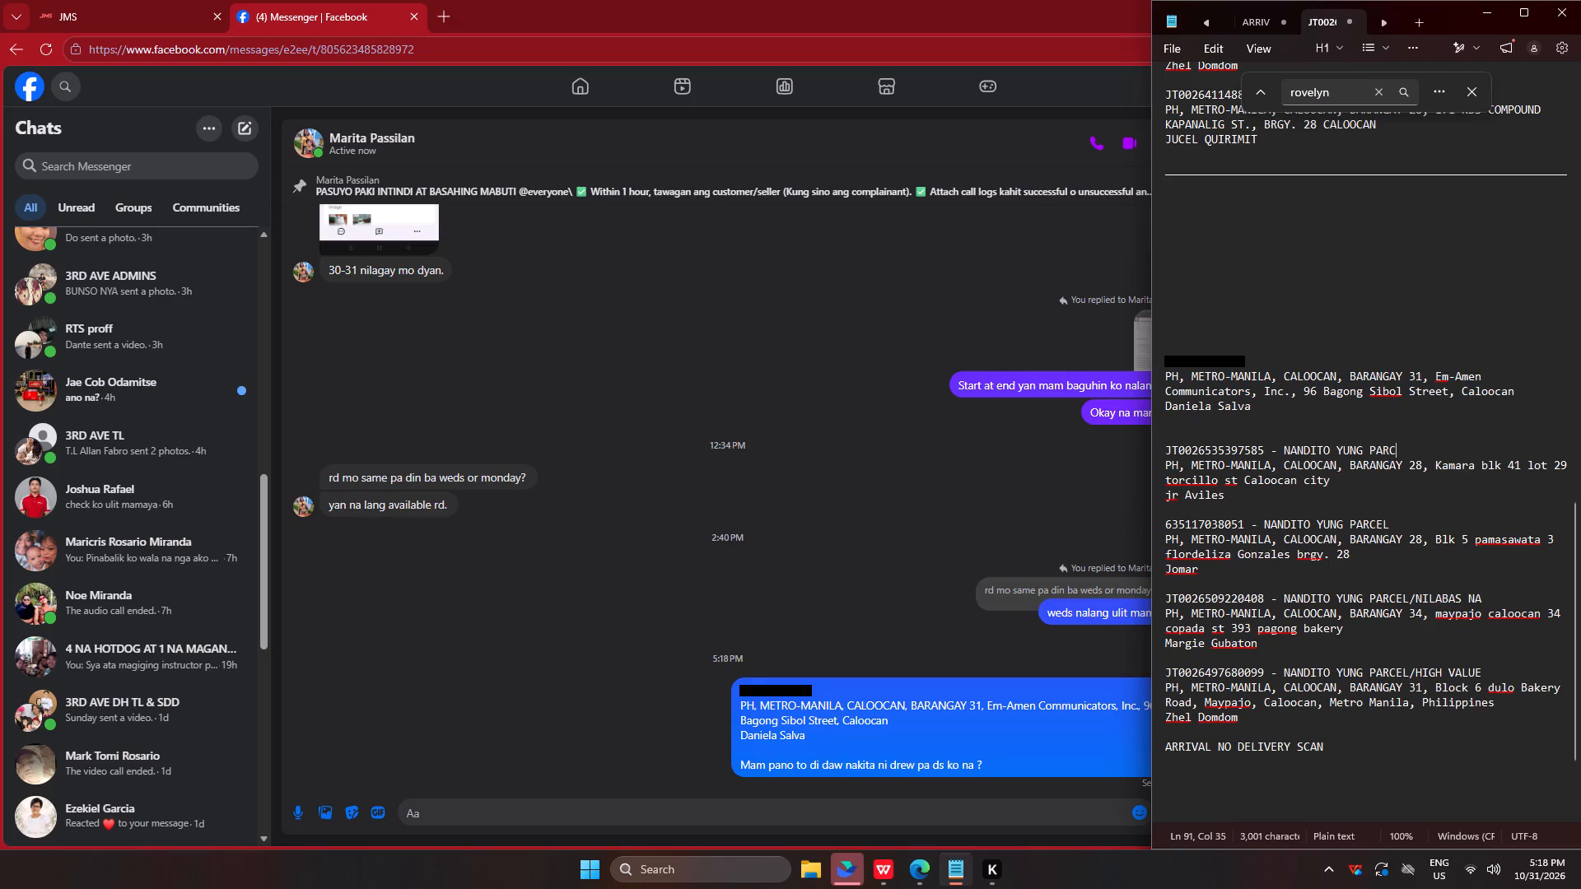
# Copy the notes from the Em-Amen Communicators entry through ARRIVAL NO DELIVERY SCAN and look for the recipient's chat in Messenger.
pyautogui.moveTo(1350, 751); pyautogui.dragTo(1153, 533)
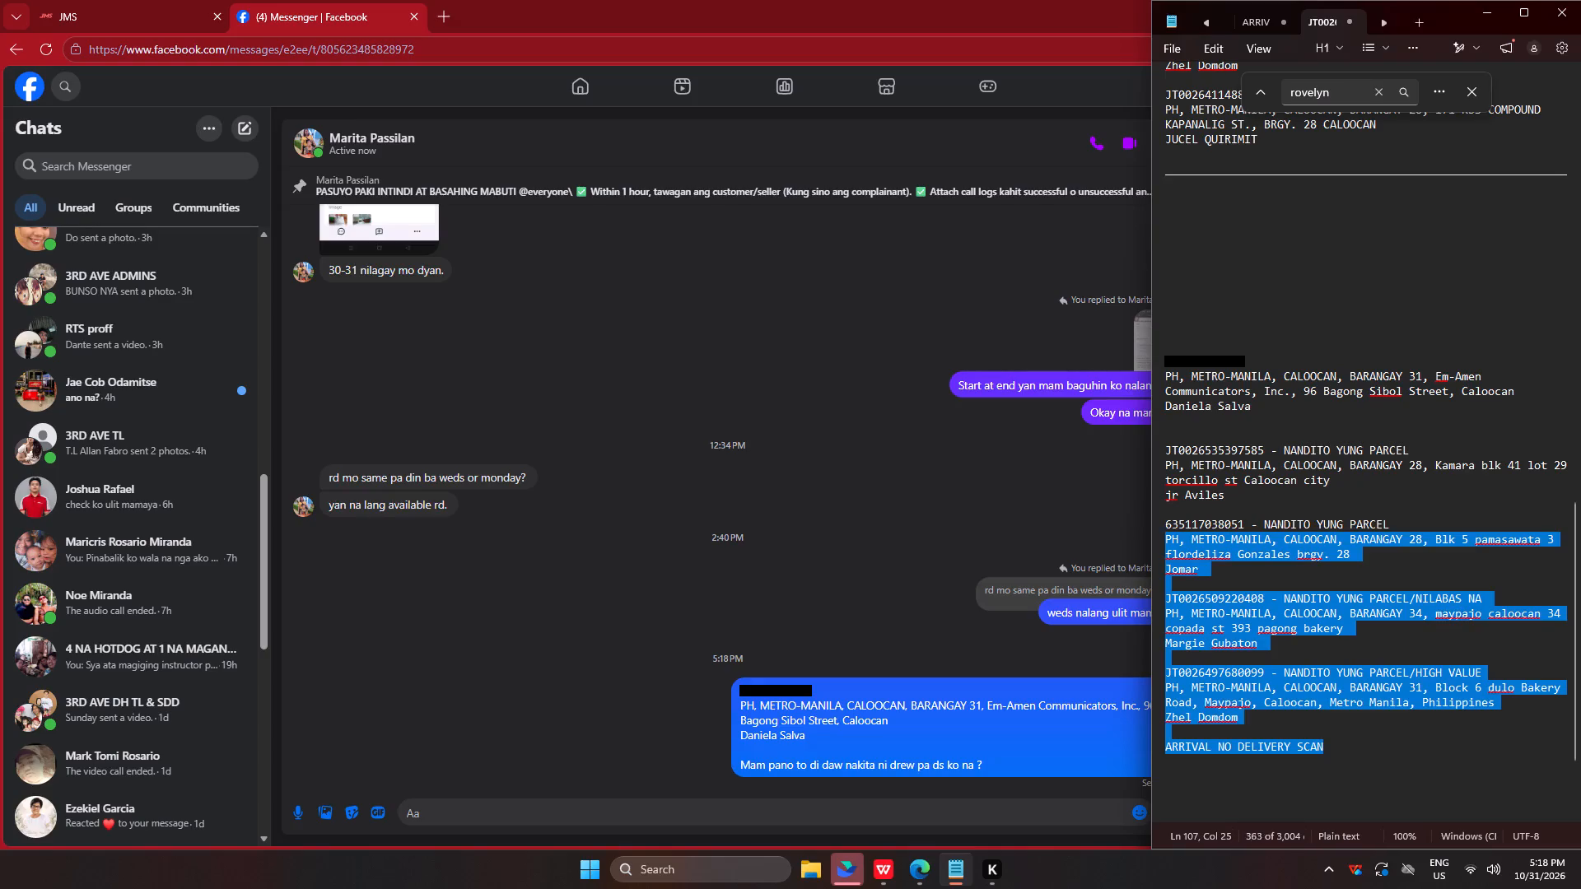
pyautogui.moveTo(1153, 533); pyautogui.dragTo(1151, 367)
pyautogui.hotkey('ctrl', 'c')
pyautogui.hotkey('ctrl', 'c')
pyautogui.hotkey('ctrl', 'c')
pyautogui.hotkey('ctrl', 'c')
pyautogui.scroll(10, 124, 374)
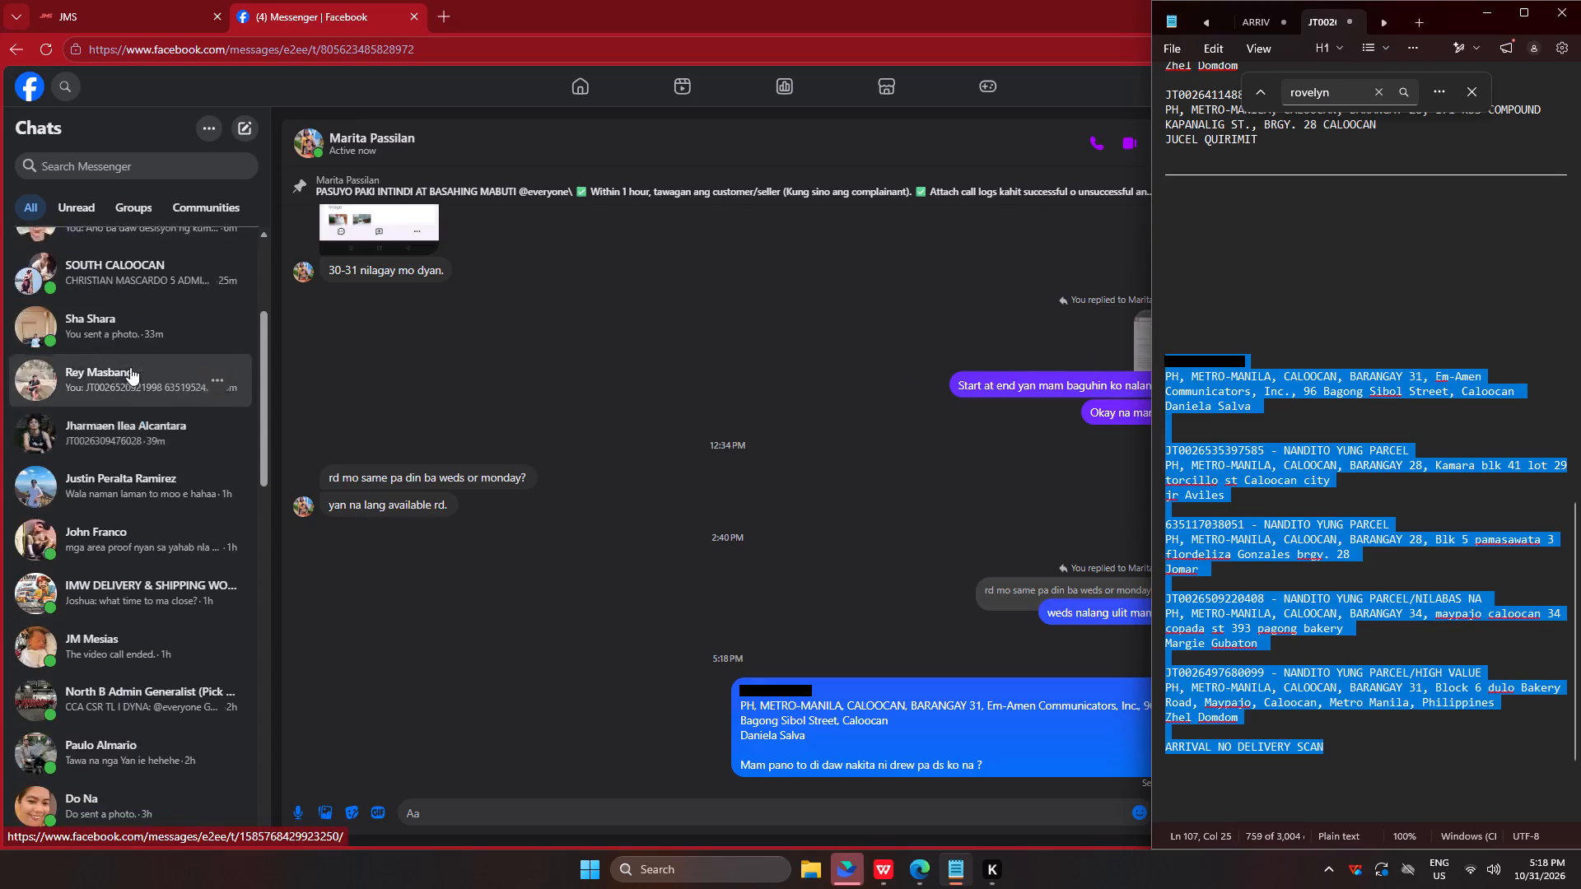
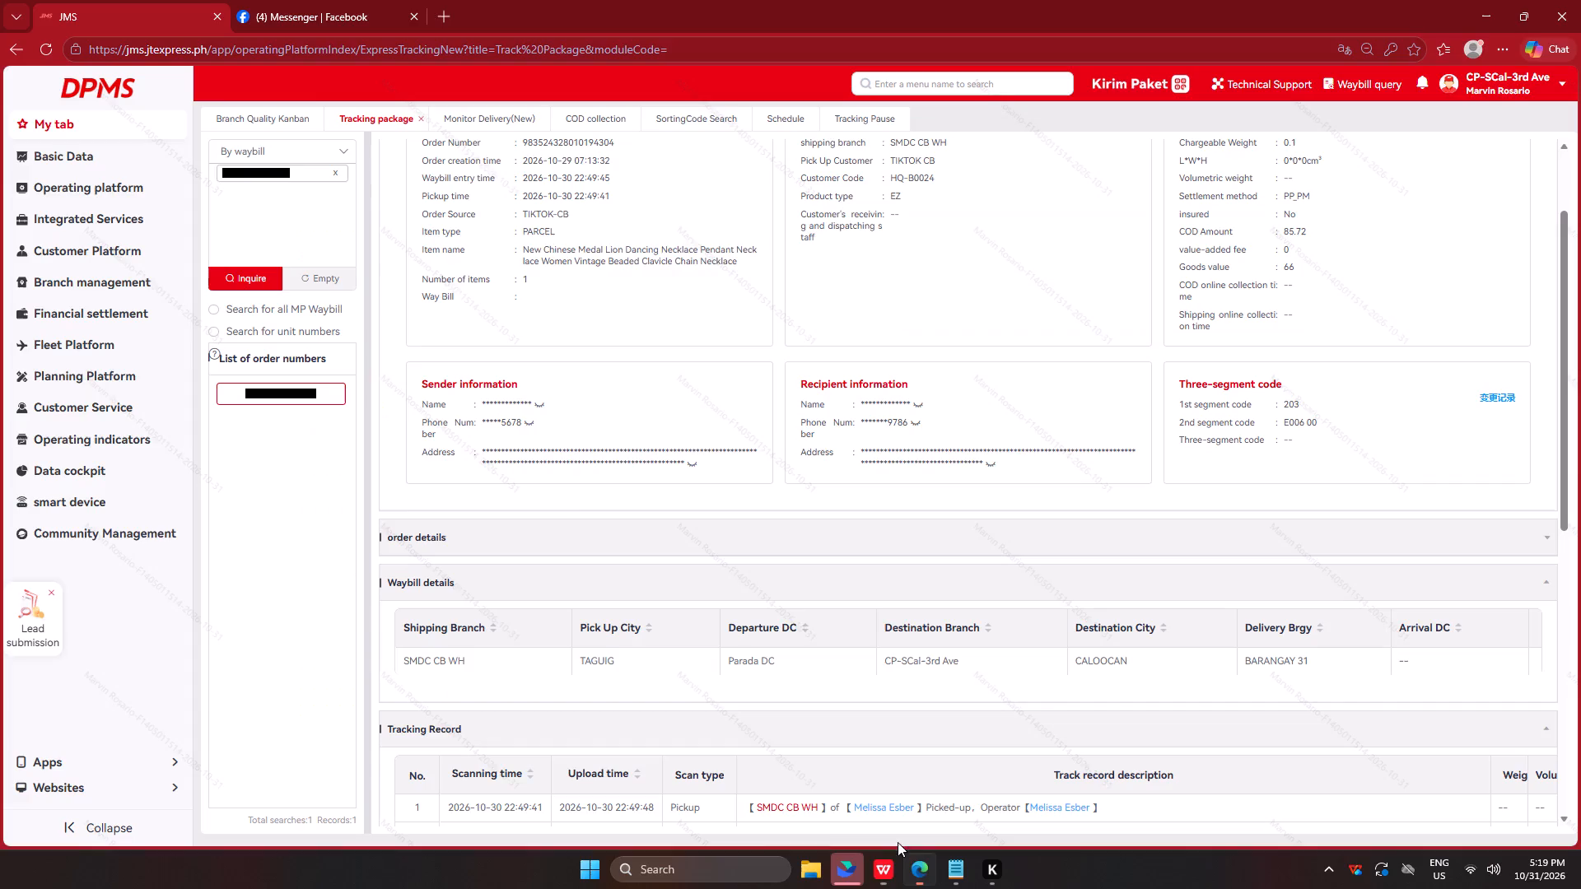
# Look up the COD collection of the POD rider matching "ALCAN" and check it alongside that rider's rows in CHECKING.
pyautogui.click(590, 119)
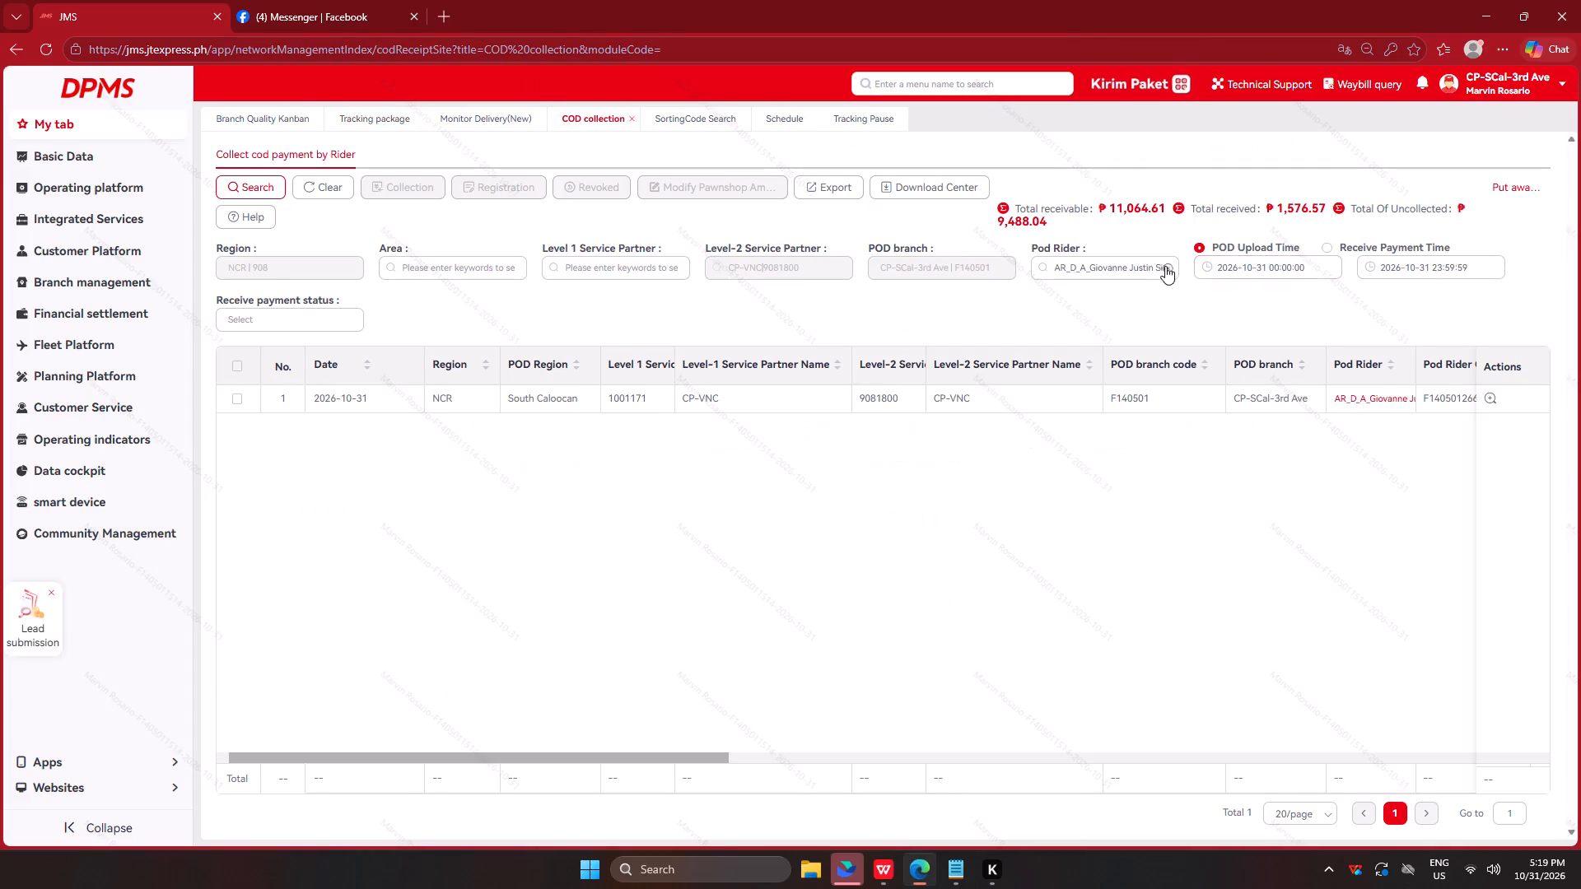
pyautogui.click(1166, 267)
pyautogui.click(1131, 268)
pyautogui.press('a')
pyautogui.write('LCAN')
pyautogui.click(1117, 309)
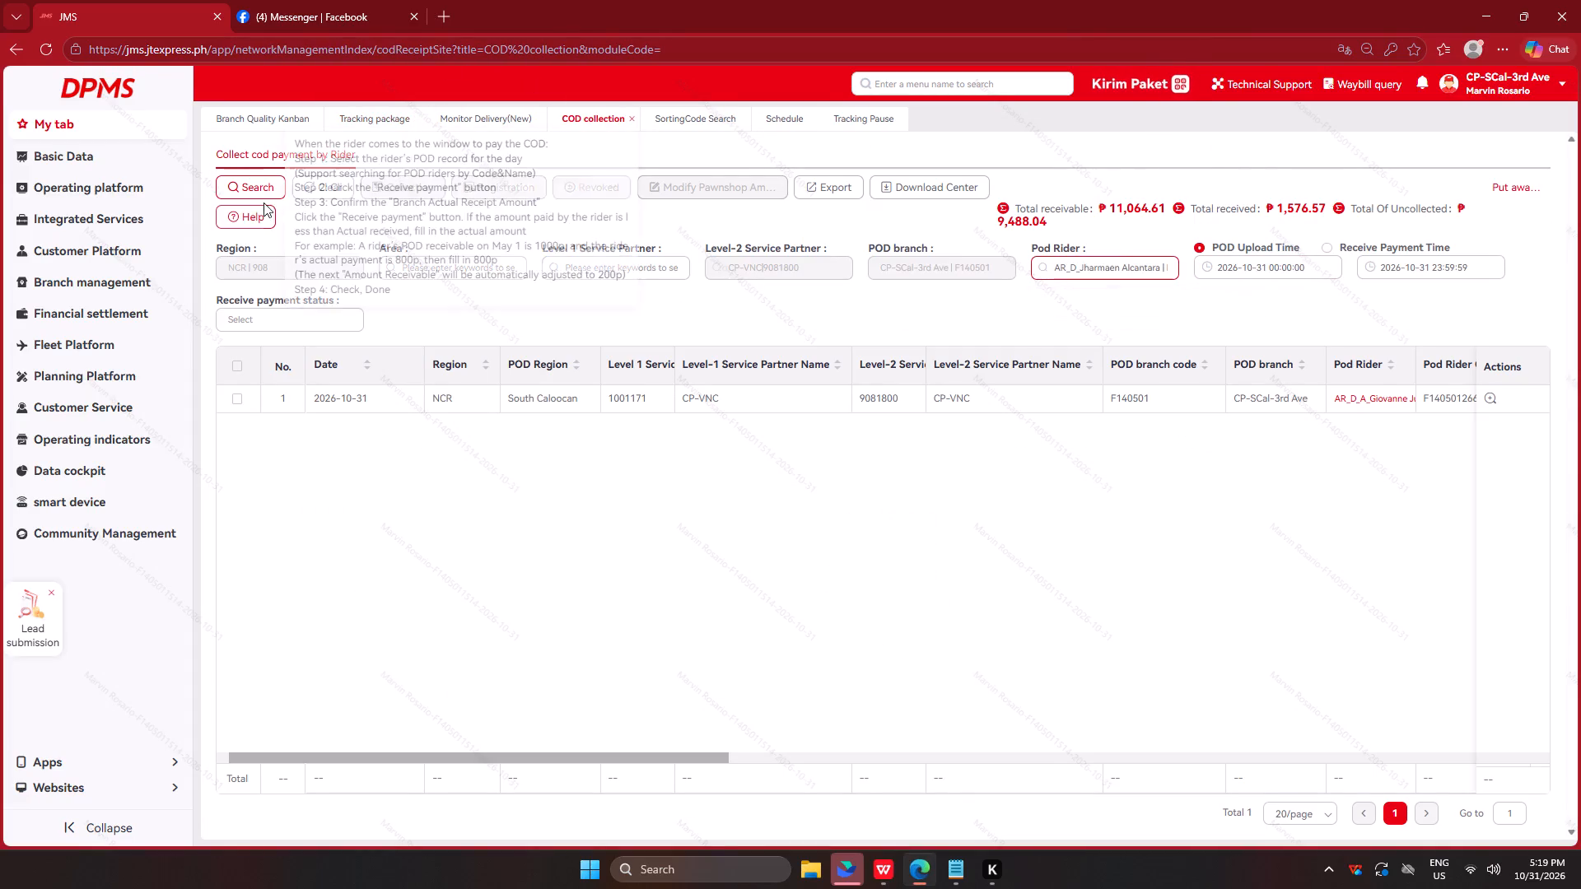
pyautogui.click(259, 190)
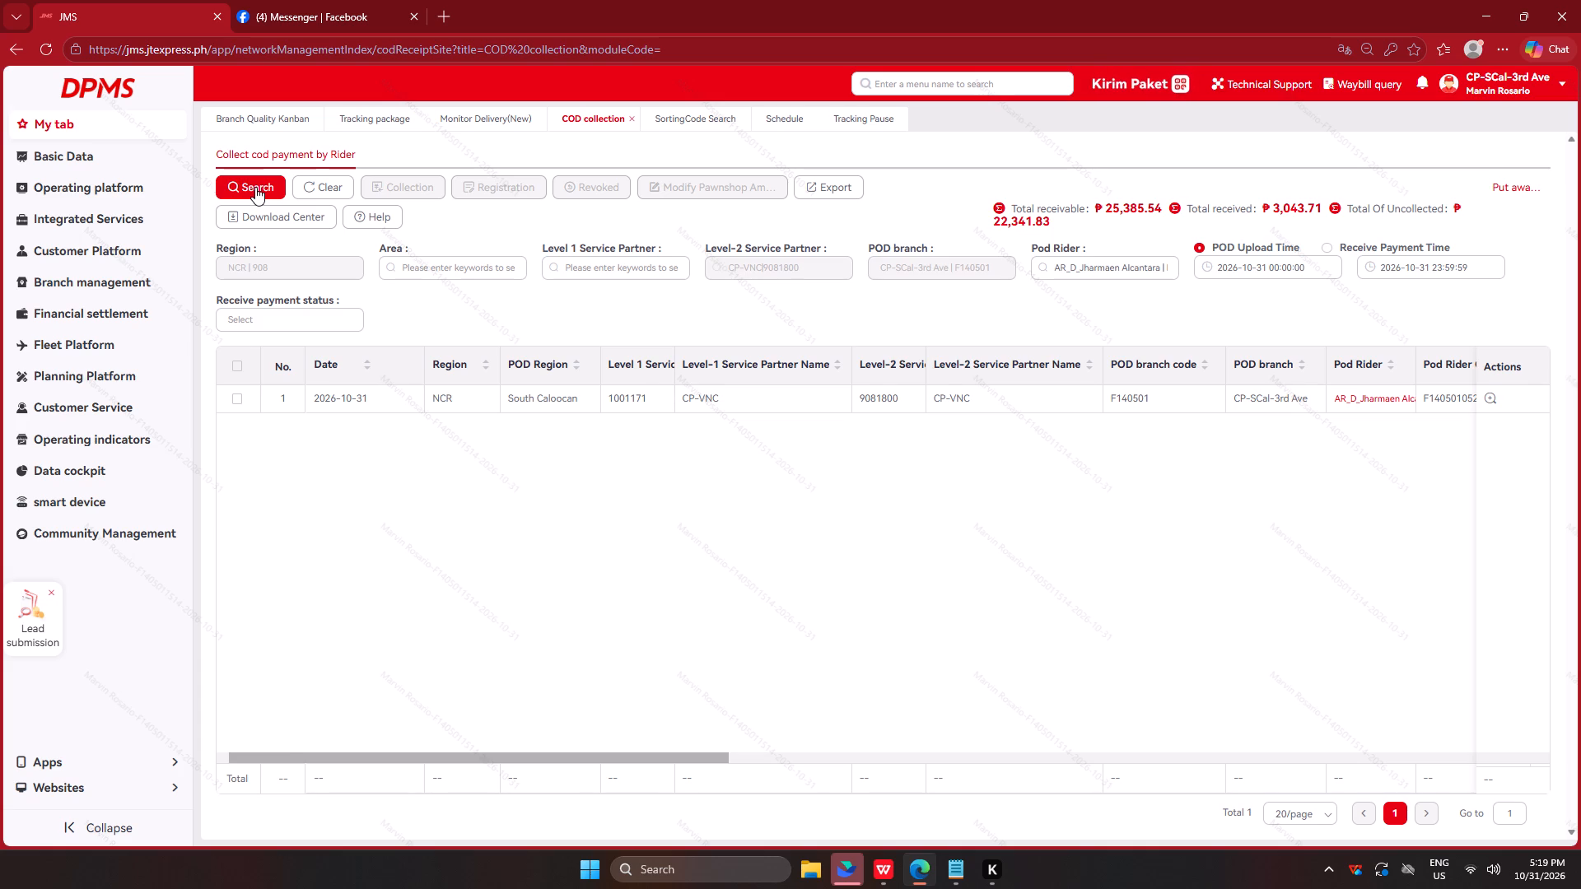
pyautogui.hotkey('alt', 'Tab')
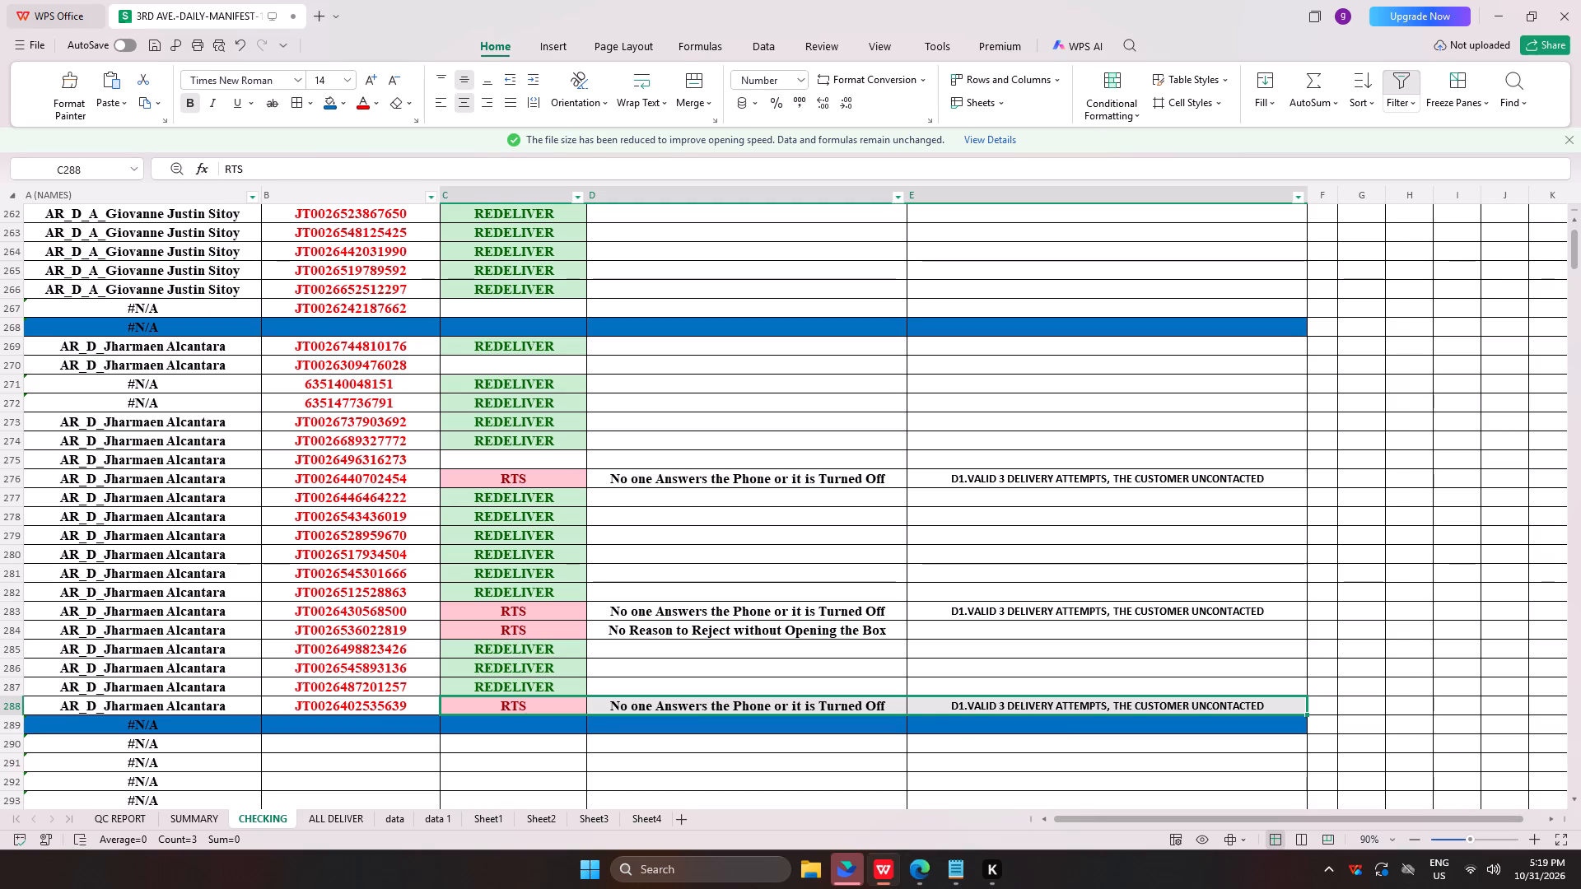
pyautogui.hotkey('alt', 'Tab')
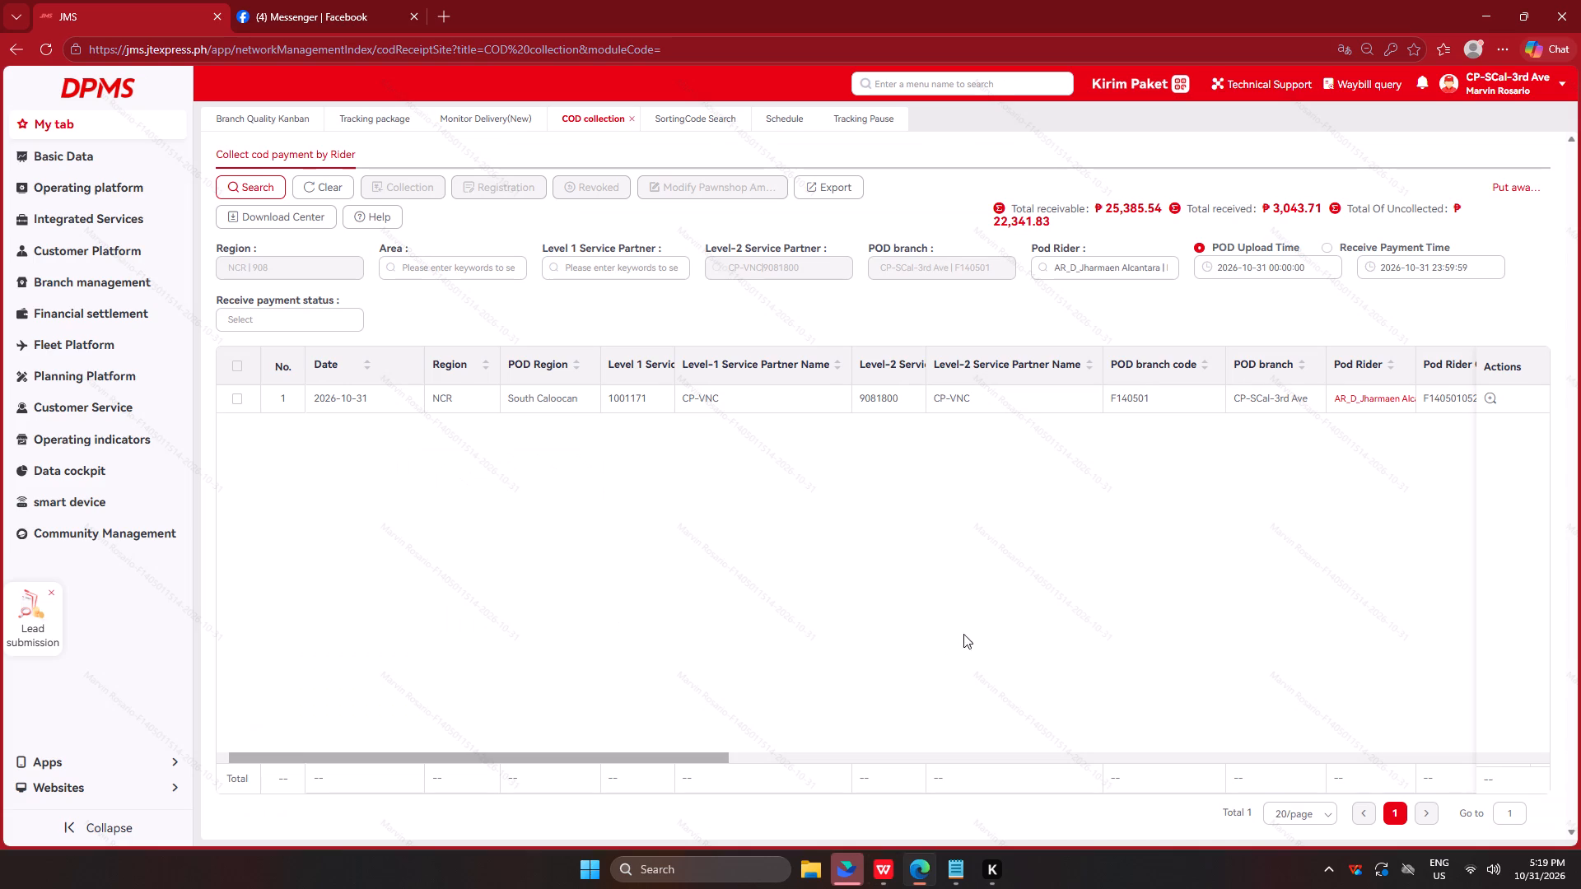
# Compare the selected POD rider's COD collection record in JMS with that rider's rows in the CHECKING sheet, finishing in WPS Office.
pyautogui.hotkey('alt', 'Tab')
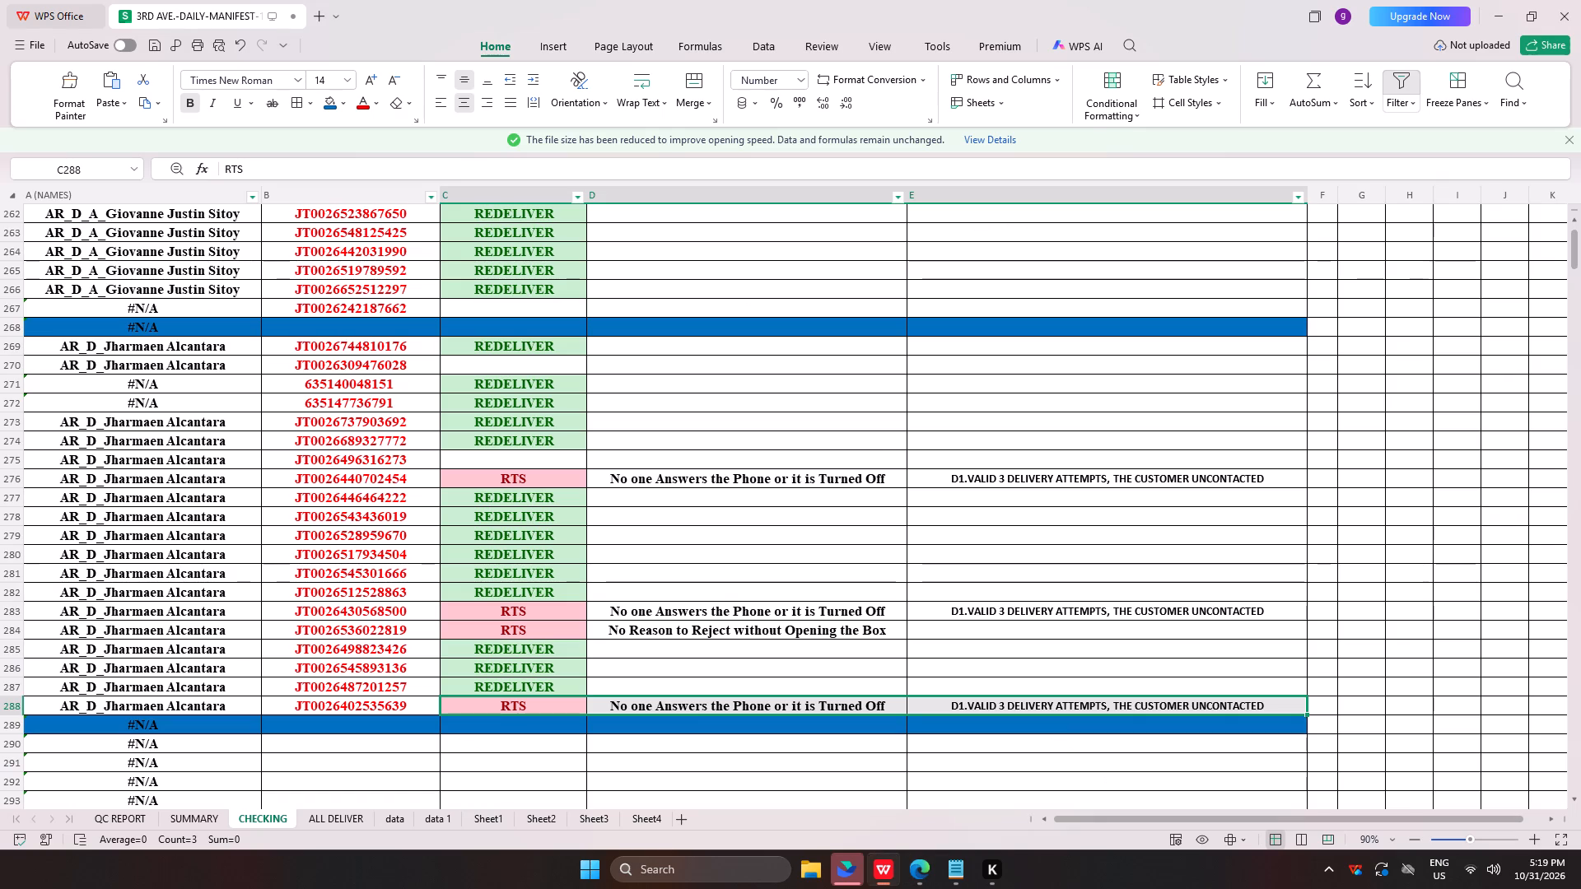
pyautogui.hotkey('alt', 'Tab')
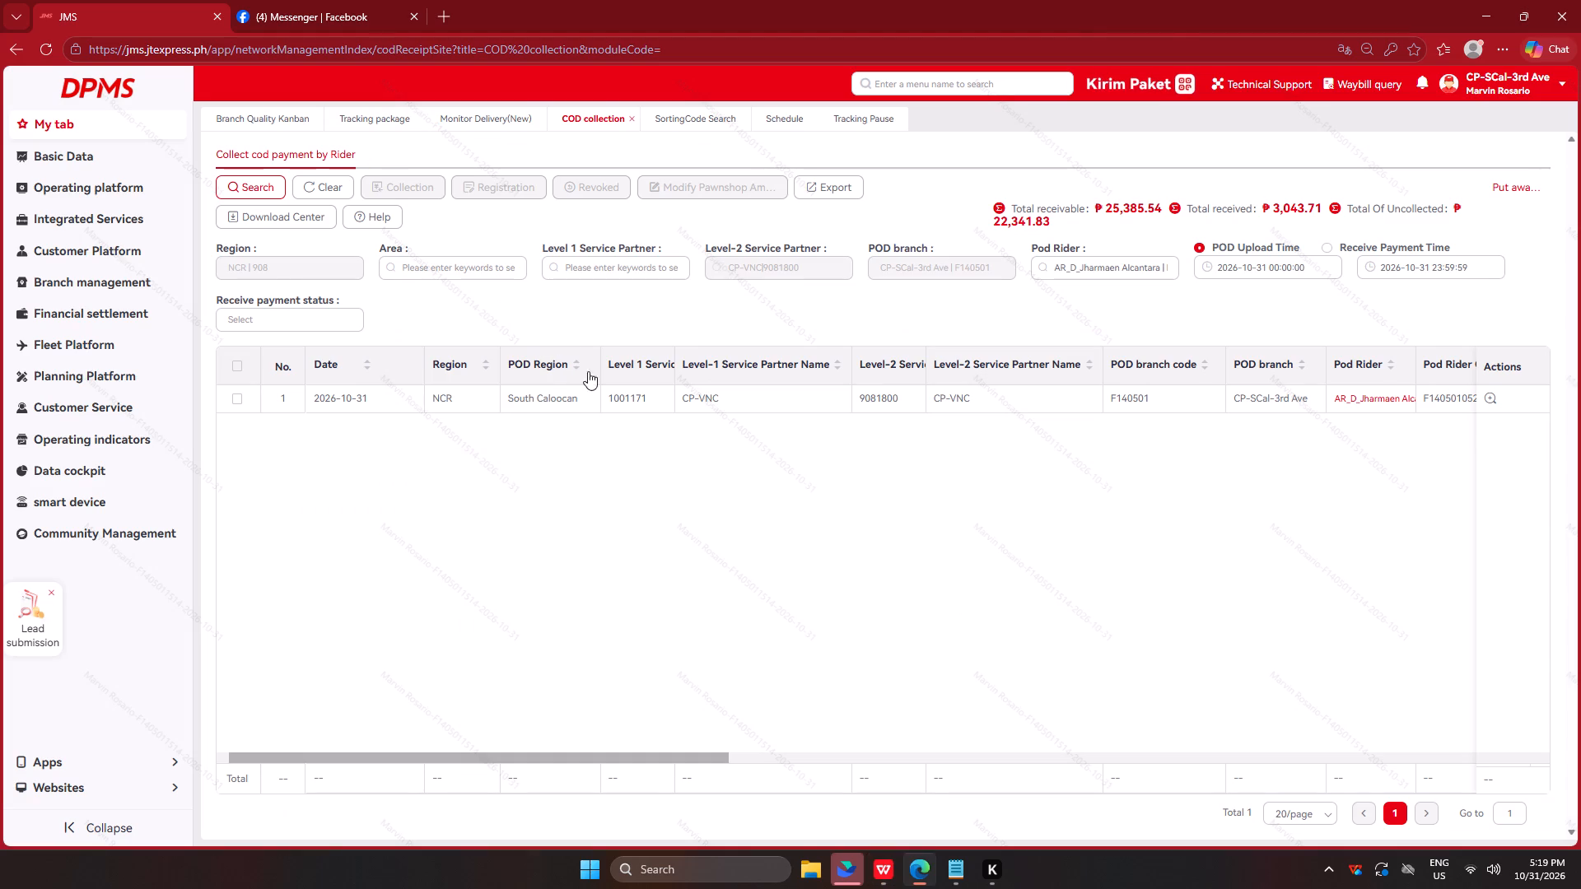
pyautogui.hotkey('alt', 'Tab')
pyautogui.hotkey('alt', 'Tab')
pyautogui.hotkey('alt', 'Tab')
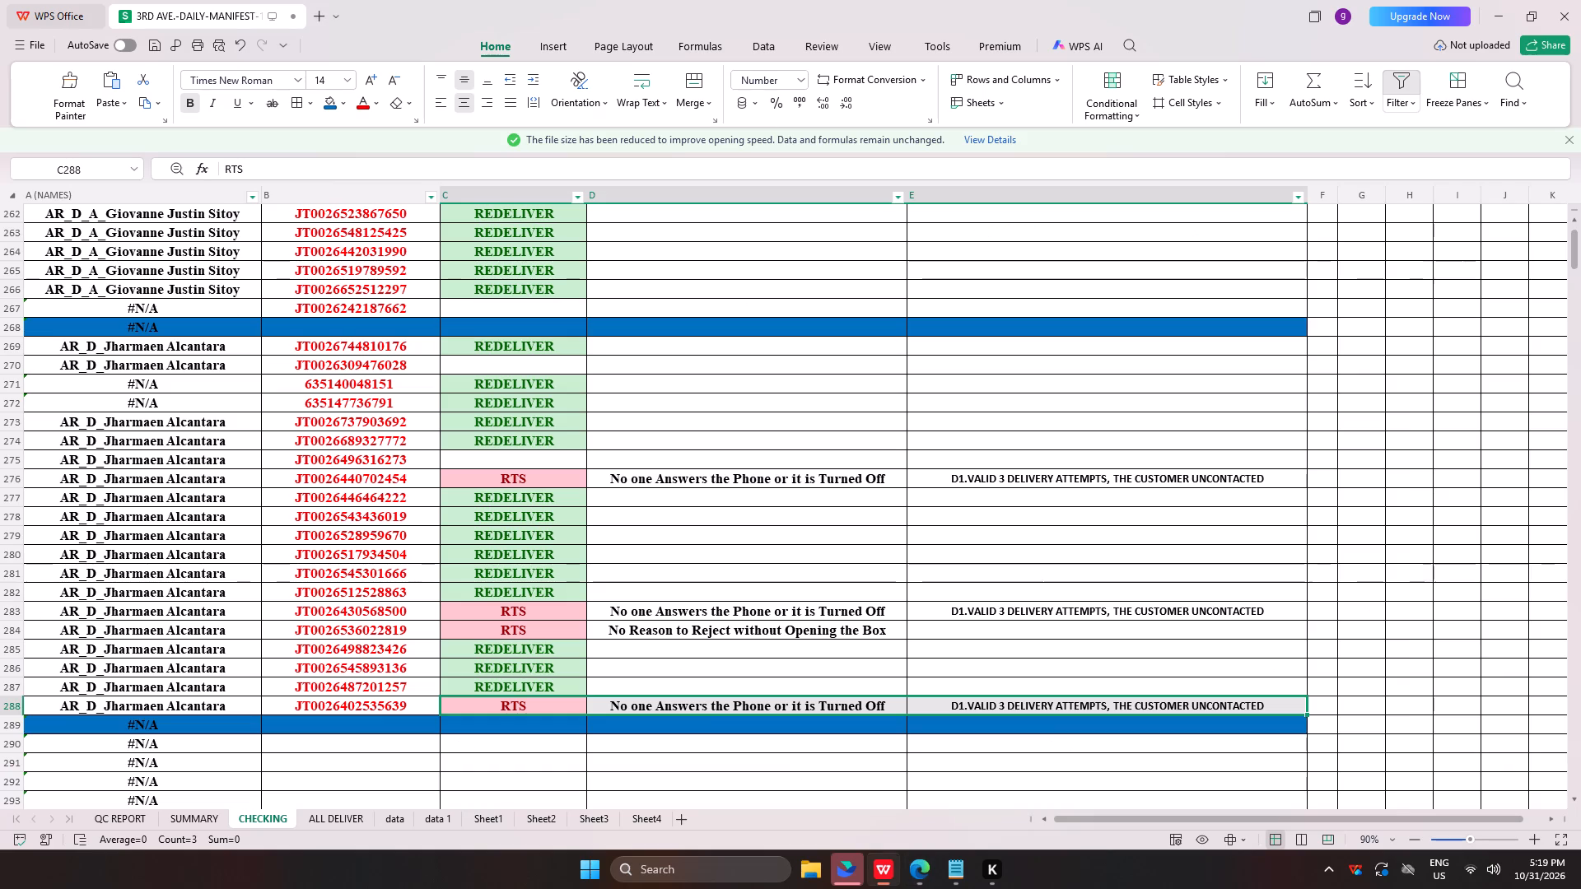
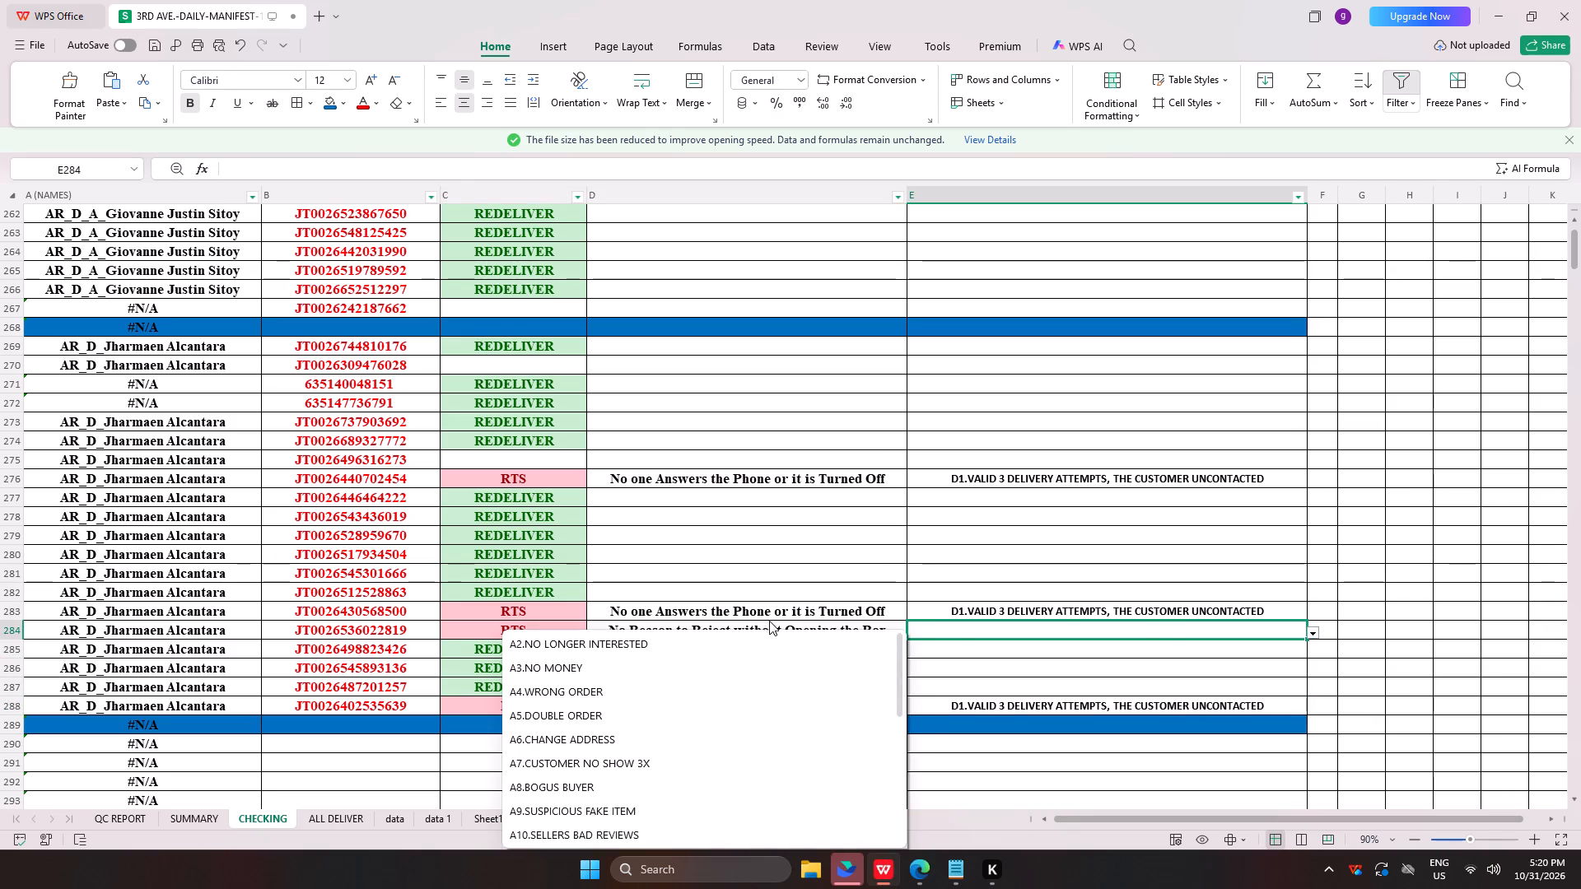
# Set the RTS reason in E284 to A2.NO LONGER INTERESTED.
pyautogui.click(683, 631)
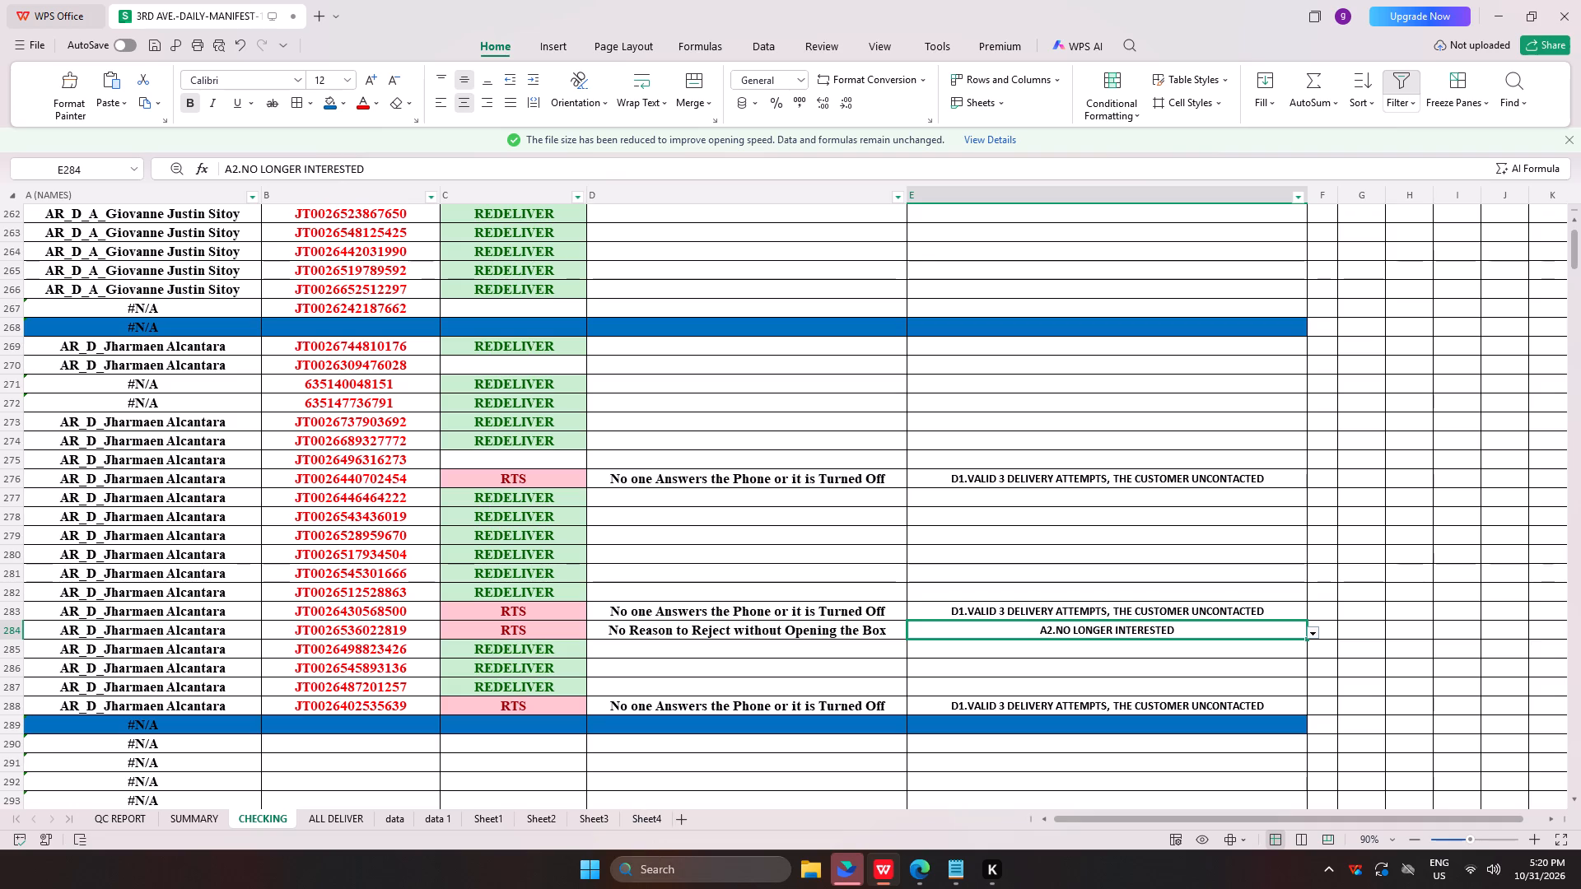
# Copy the RTS waybill numbers in B276 and B288 together, leaving B283 out of the selection.
pyautogui.click(417, 474)
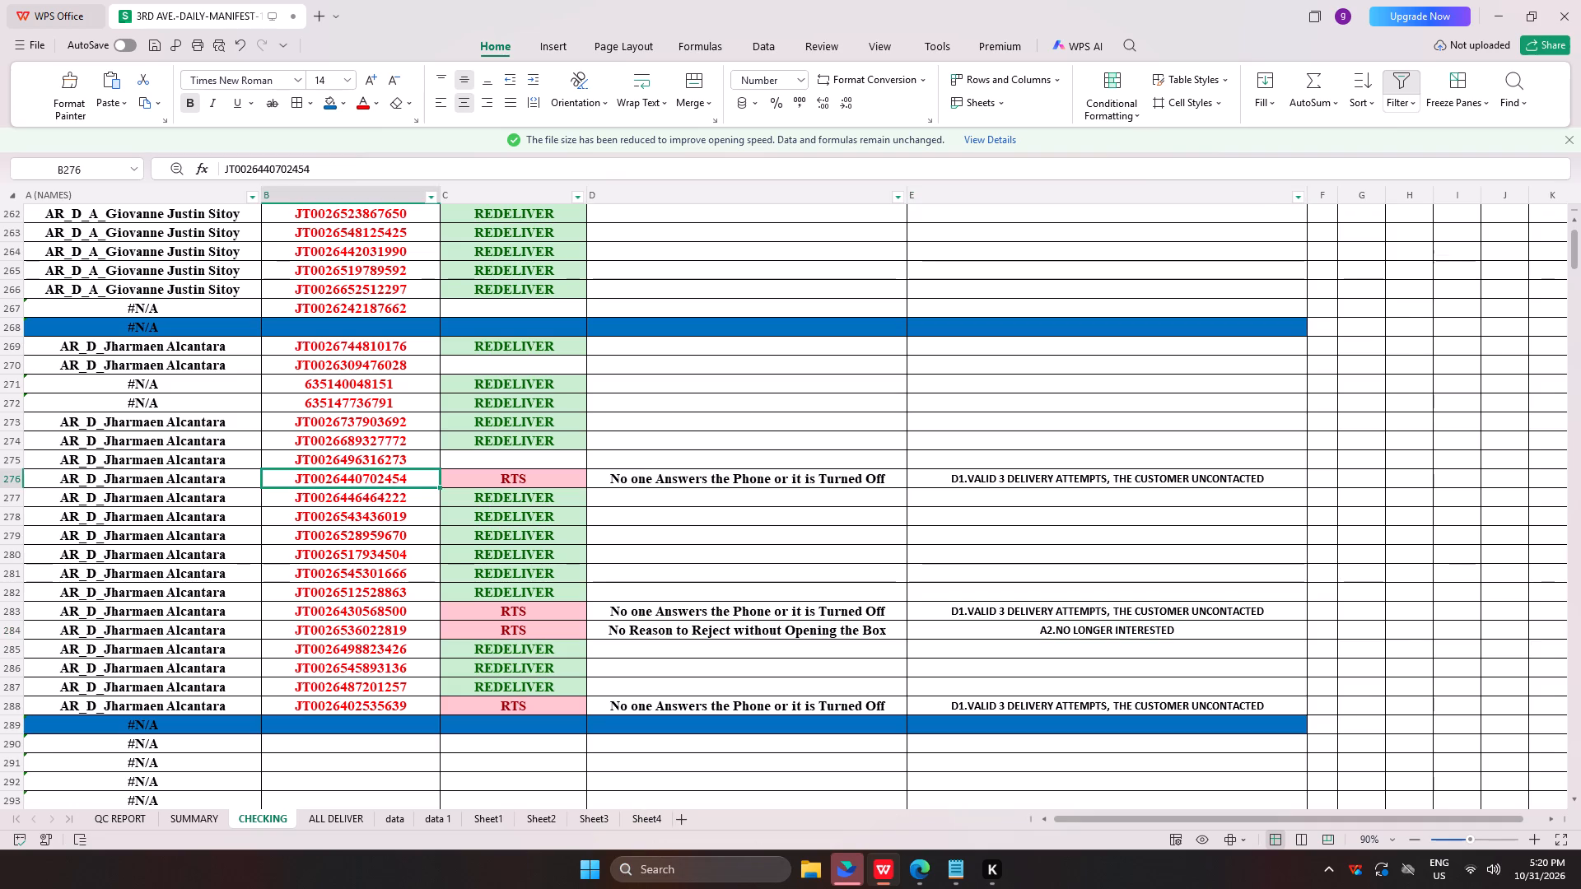
pyautogui.keyDown('ctrl'); pyautogui.click(431, 614); pyautogui.keyUp('ctrl')
pyautogui.keyDown('ctrl'); pyautogui.click(421, 706); pyautogui.keyUp('ctrl')
pyautogui.hotkey('ctrl', 'c')
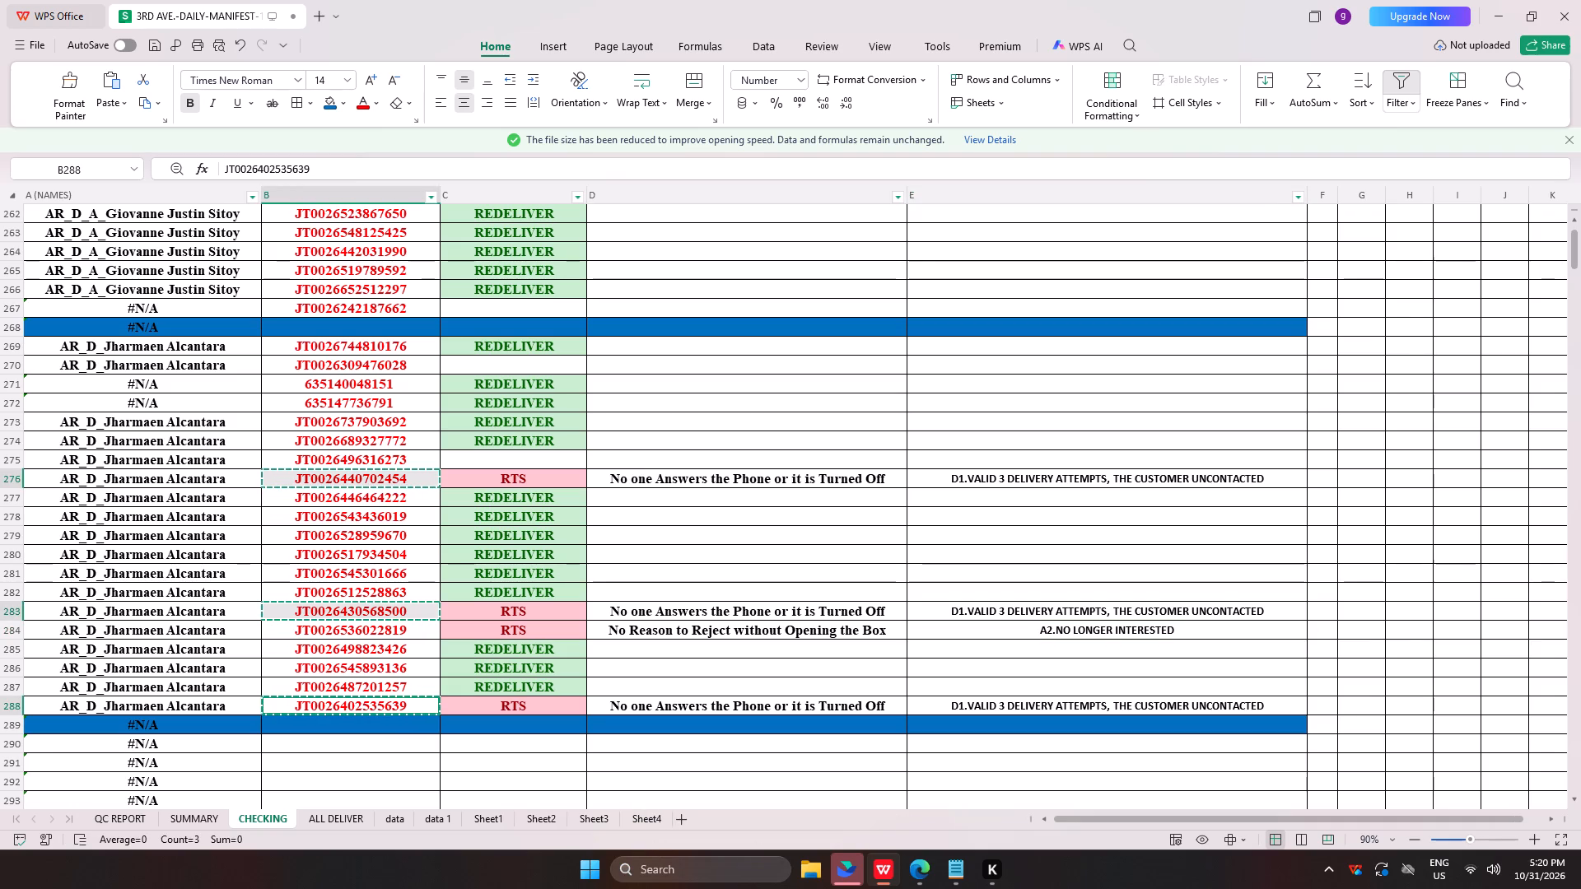
pyautogui.keyDown('ctrl'); pyautogui.click(394, 609); pyautogui.keyUp('ctrl')
pyautogui.hotkey('ctrl', 'c')
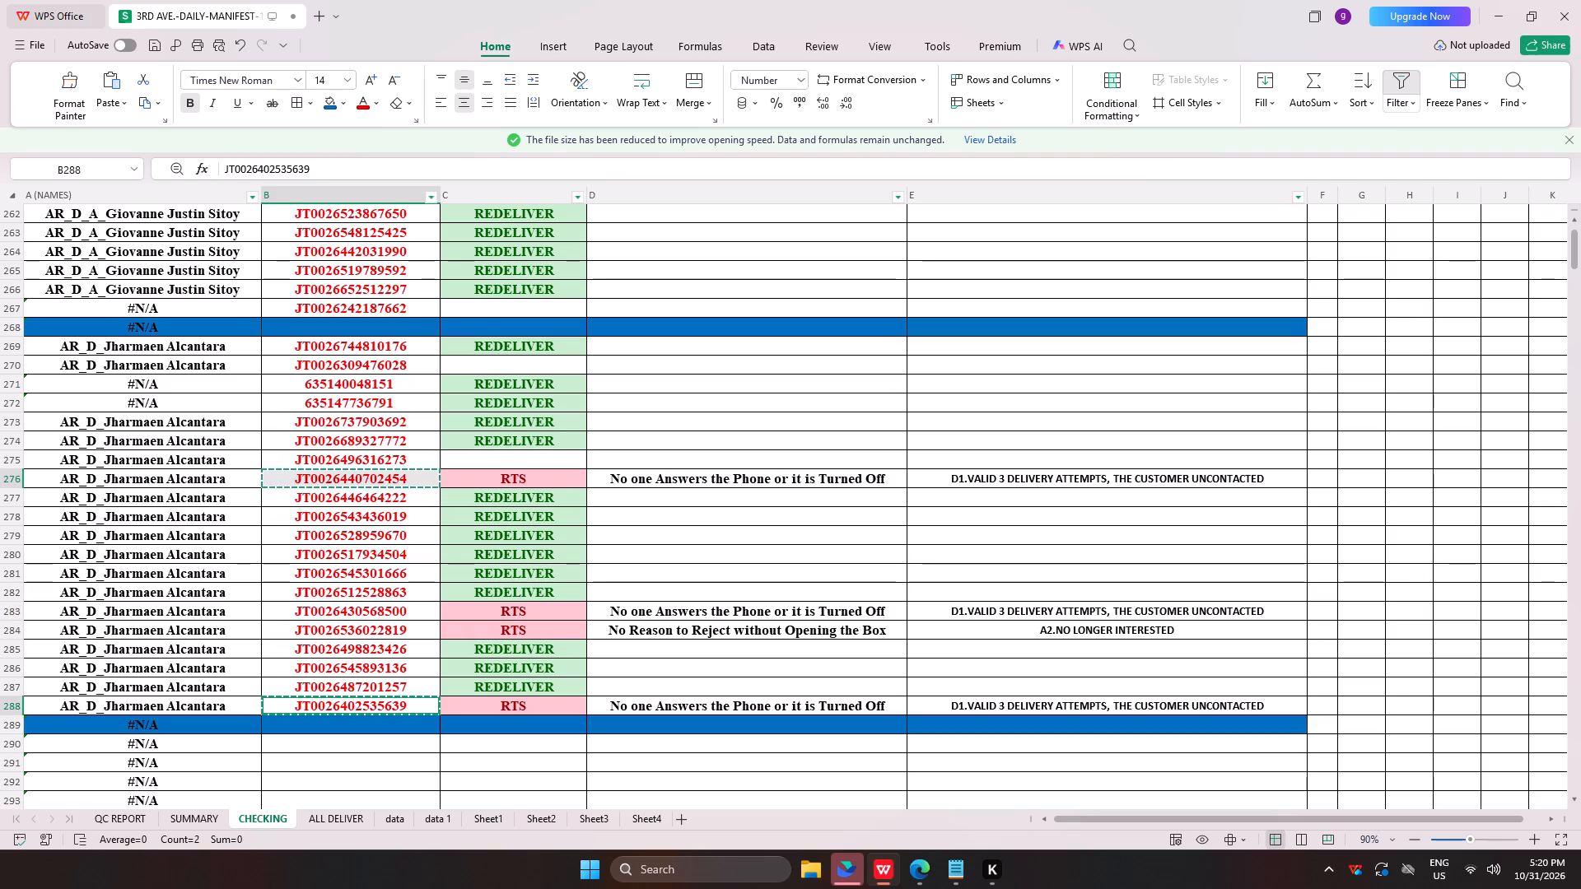
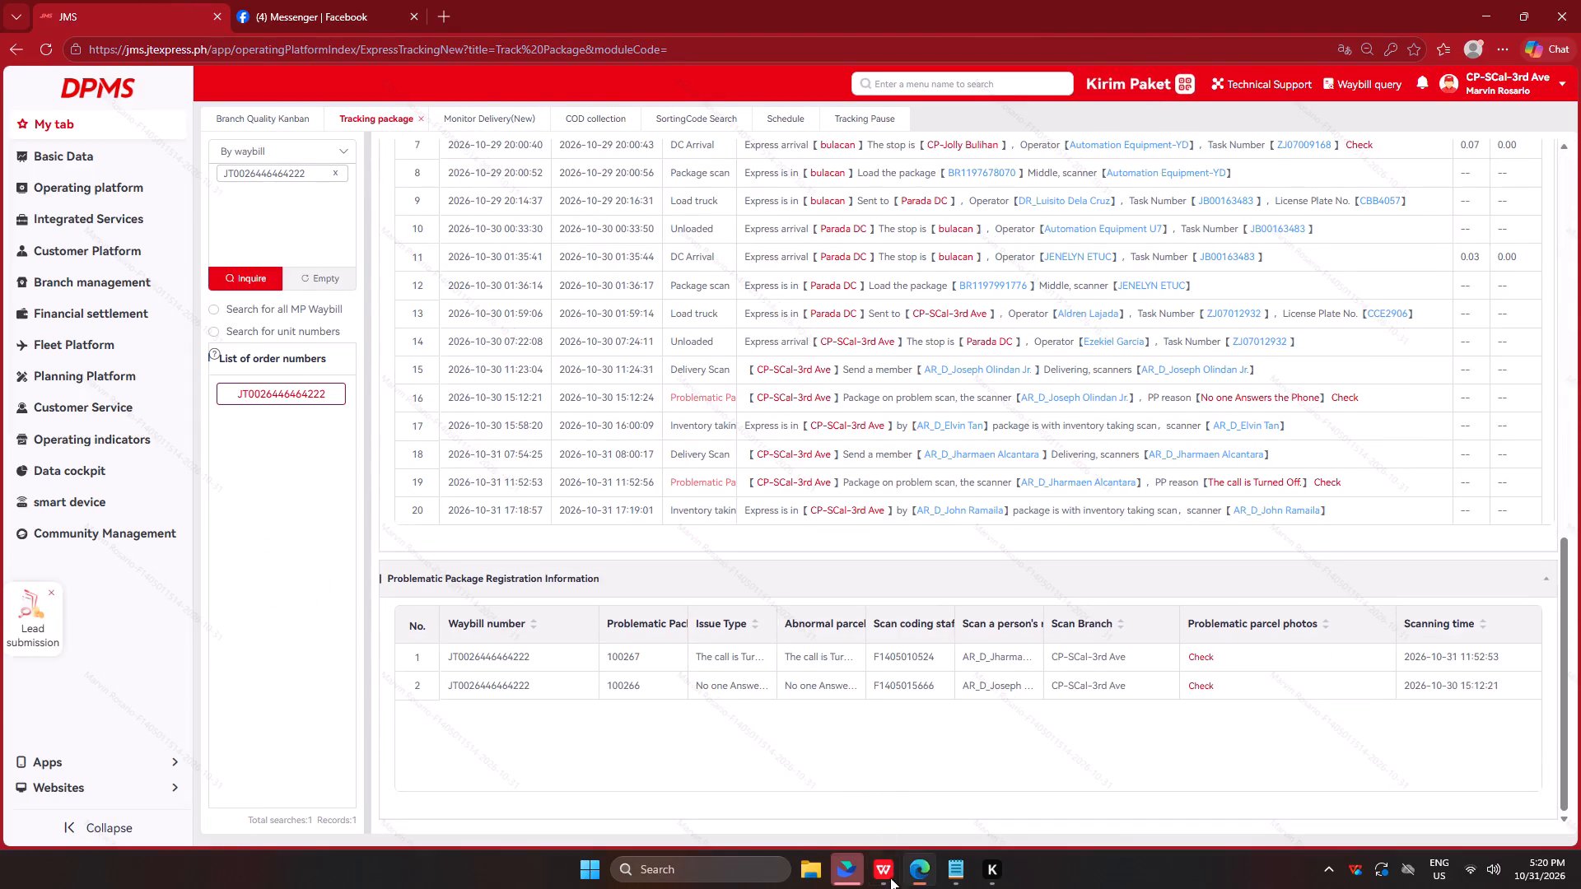
# Switch to the daily manifest workbook and start saving it as an xlsx file in the MANIFEST 2026 OCTOBER folder.
pyautogui.click(880, 882)
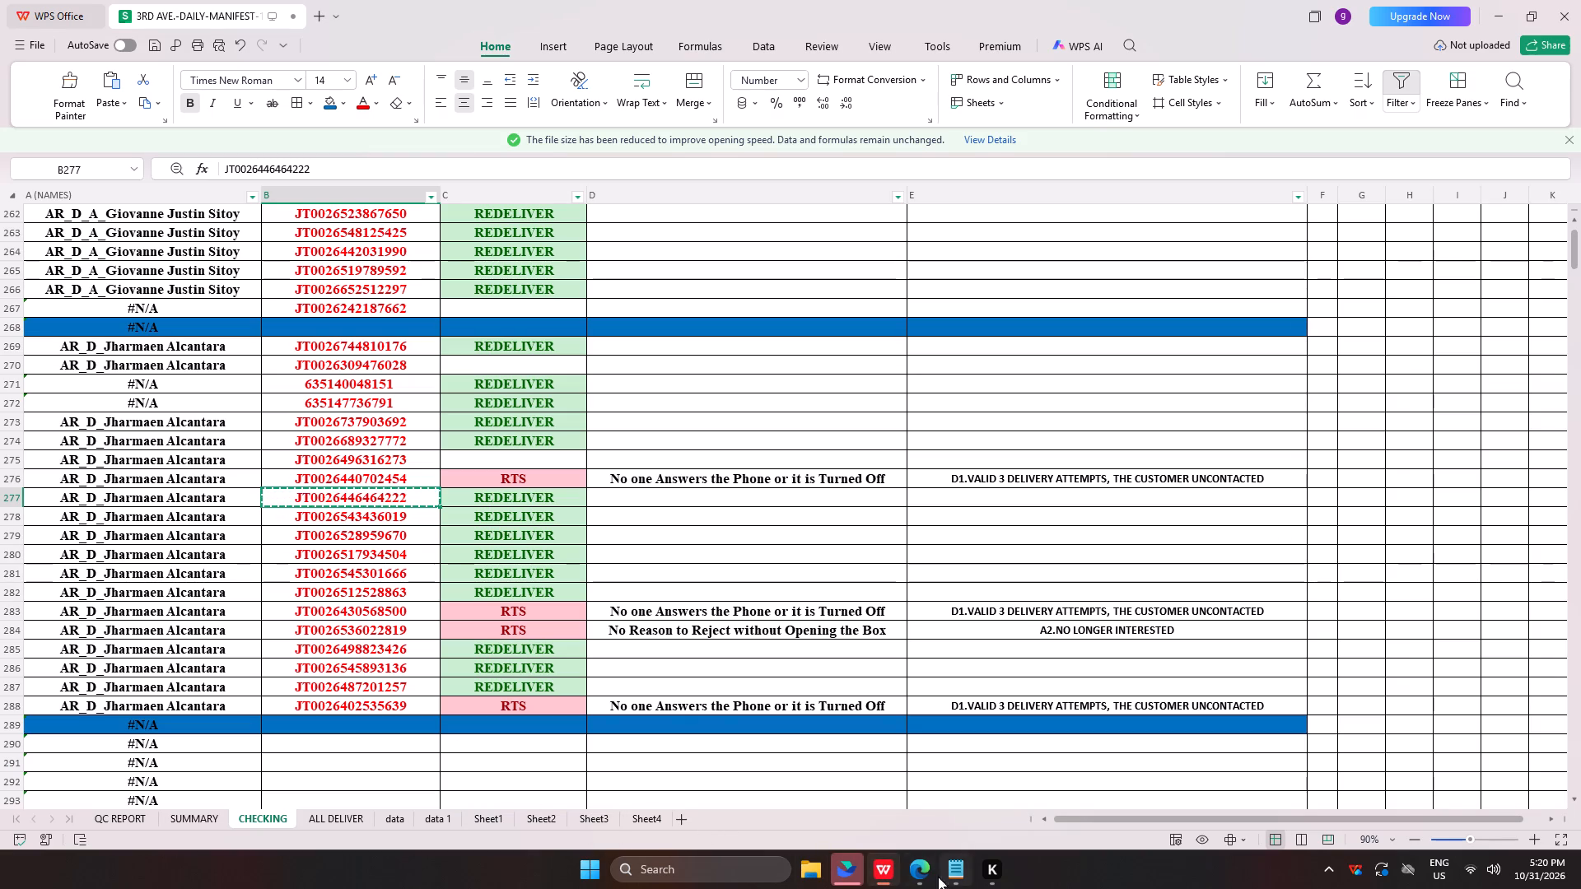
pyautogui.click(30, 44)
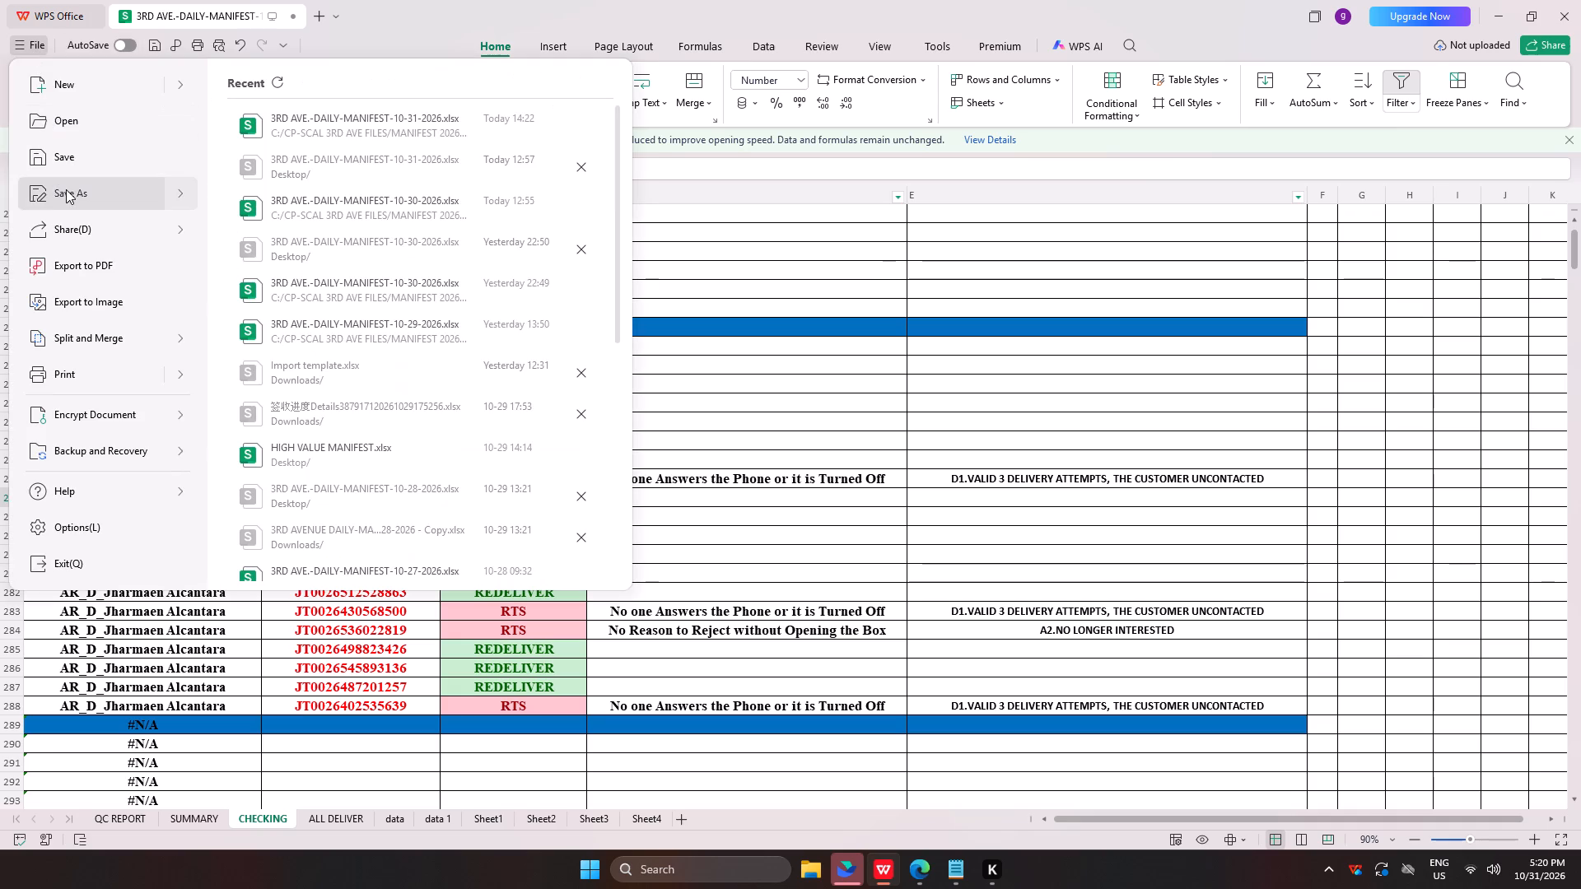
pyautogui.click(66, 189)
pyautogui.scroll(-14, 746, 551)
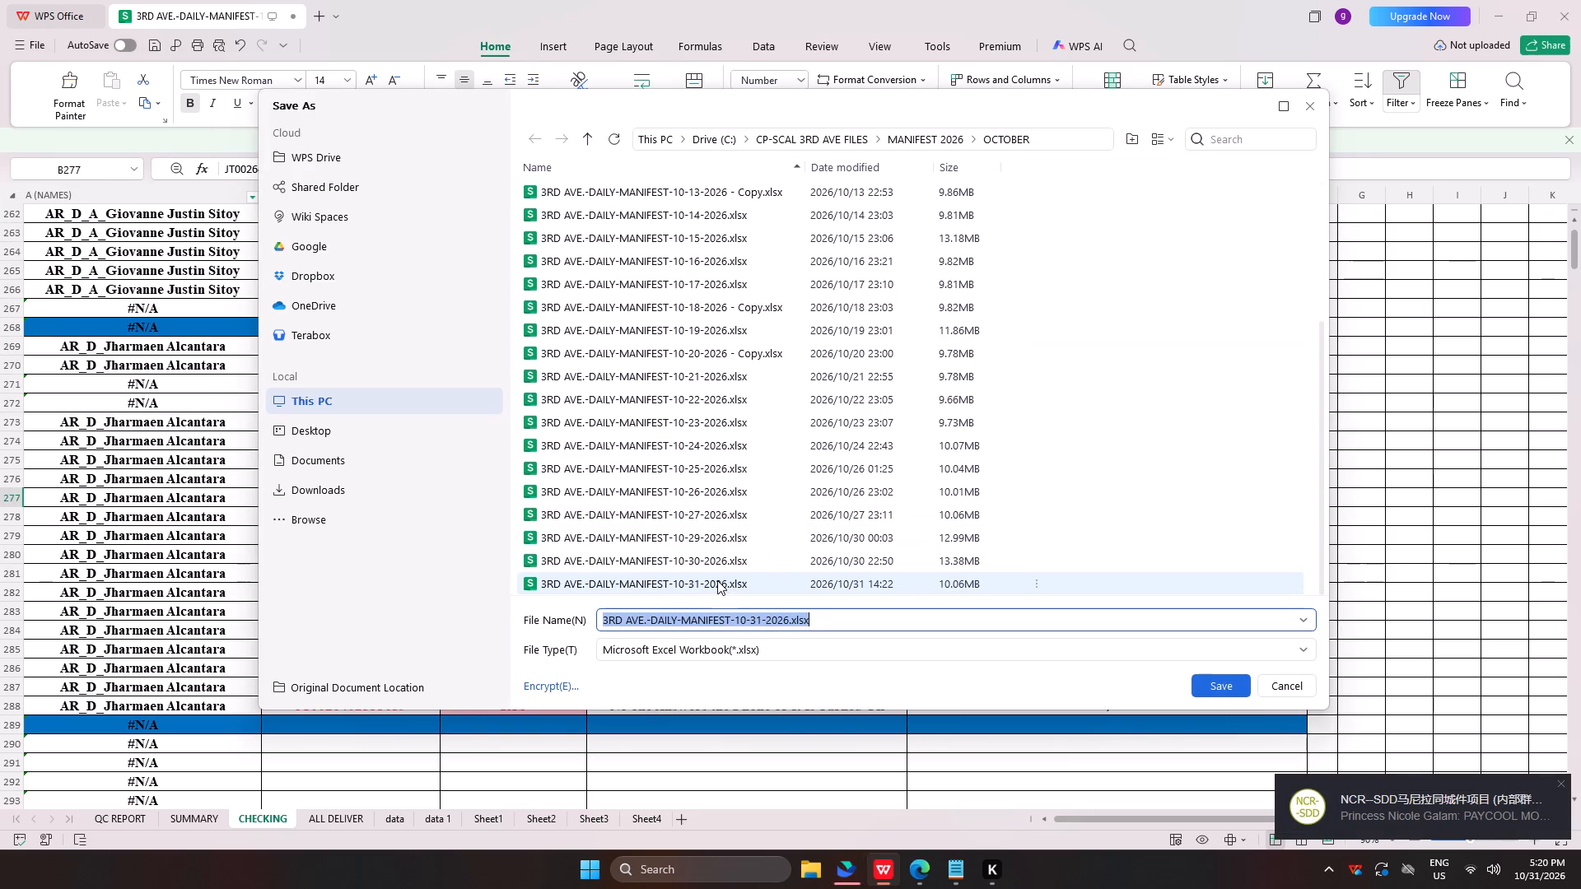
# Save the workbook over the existing 3RD AVE.-DAILY-MANIFEST-10-31-2026.xlsx in the OCTOBER folder, replacing that file.
pyautogui.scroll(-19, 717, 580)
pyautogui.doubleClick(716, 579)
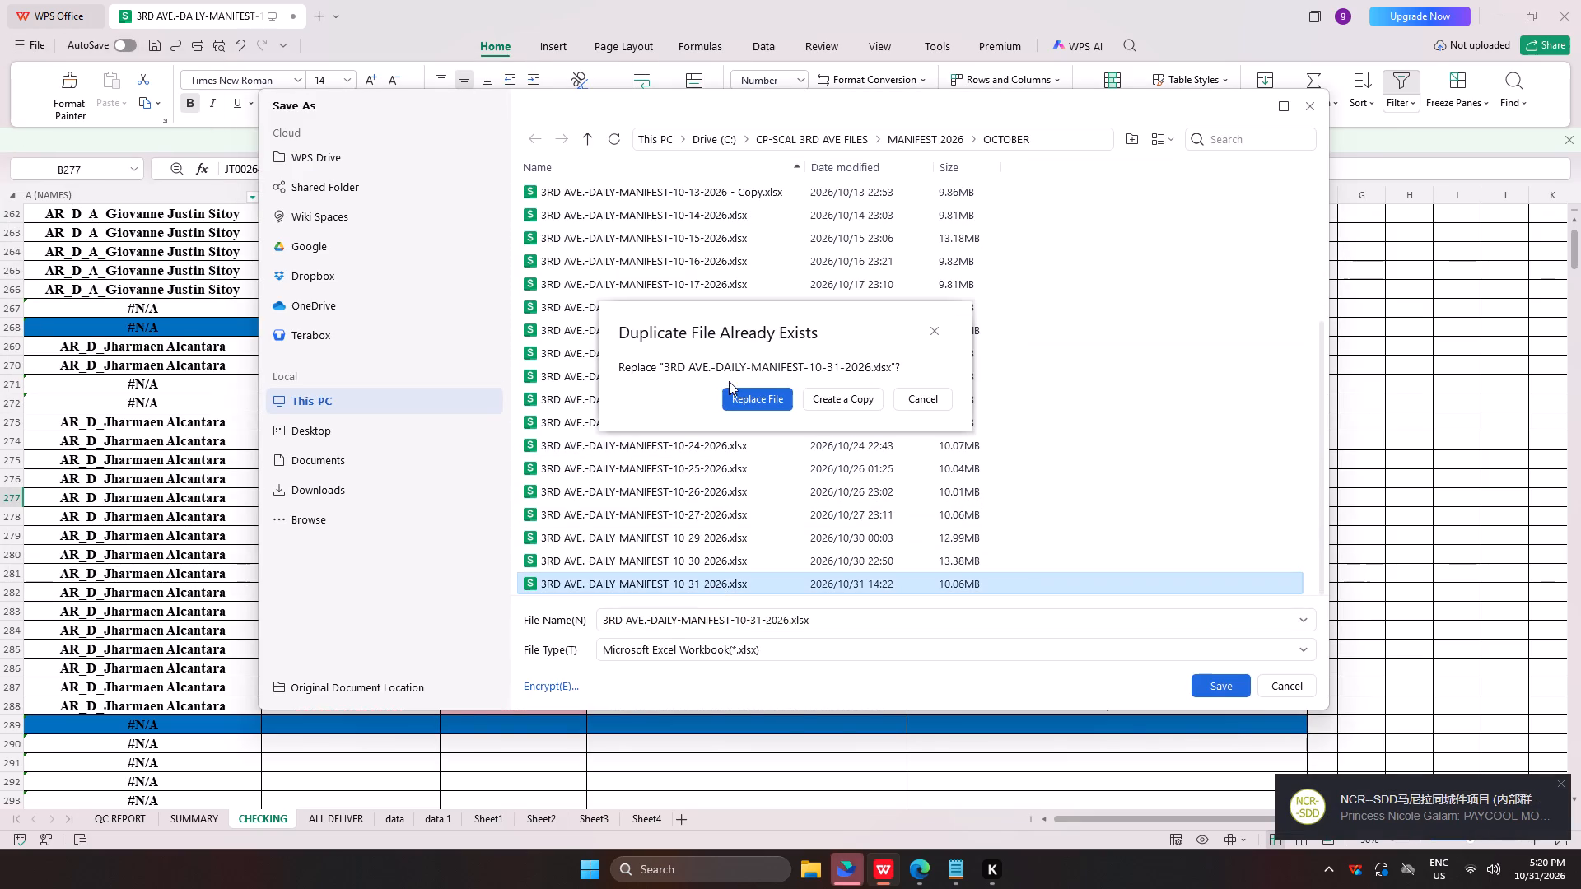
pyautogui.click(749, 410)
pyautogui.click(854, 879)
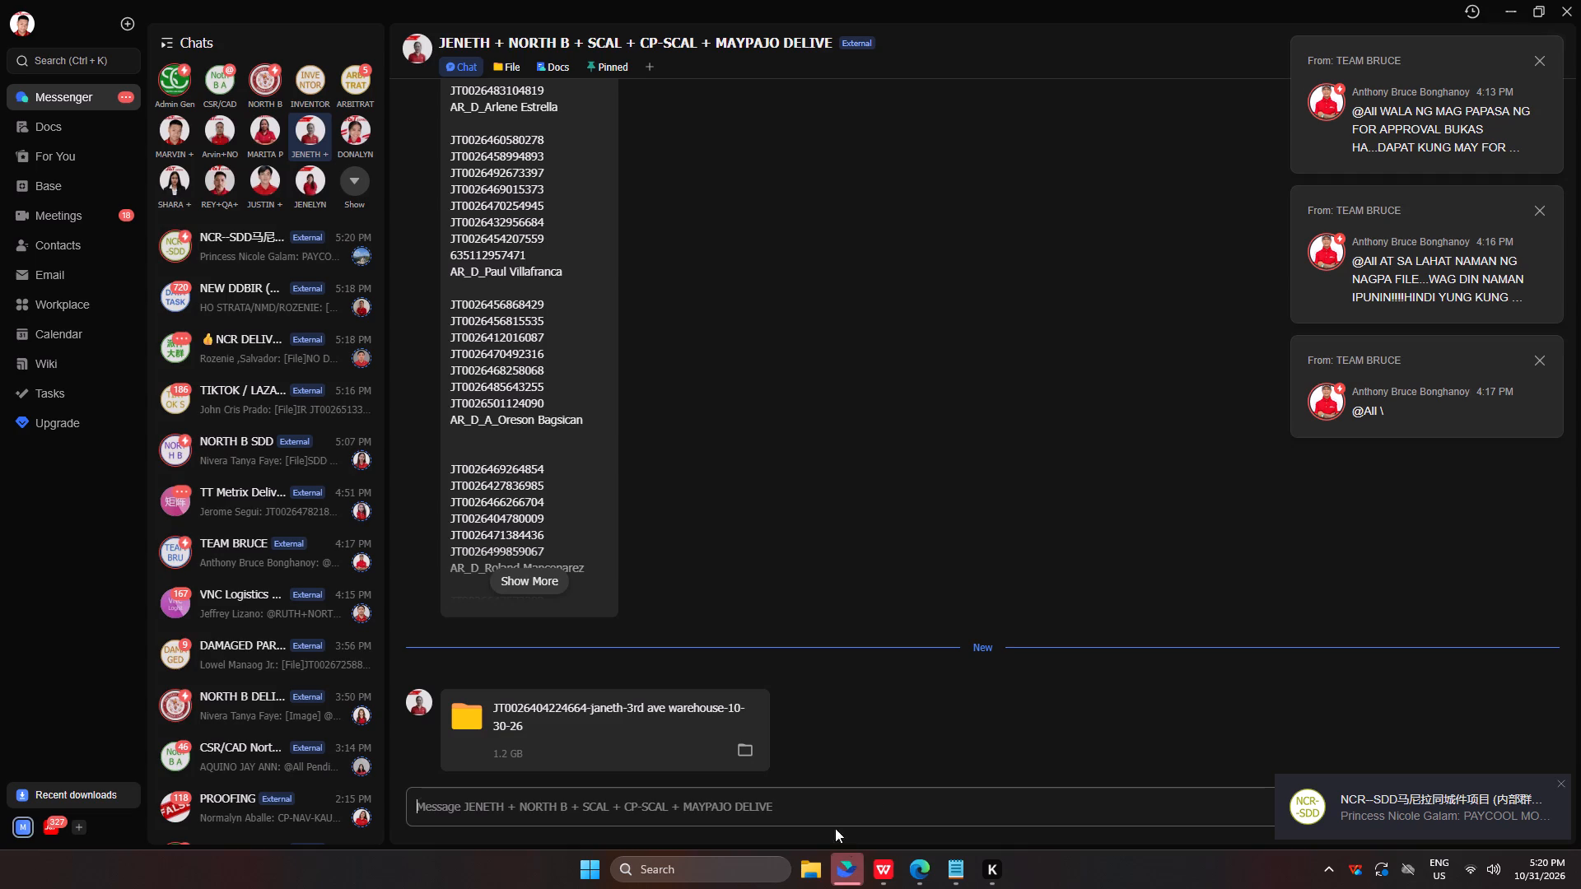
pyautogui.click(1510, 103)
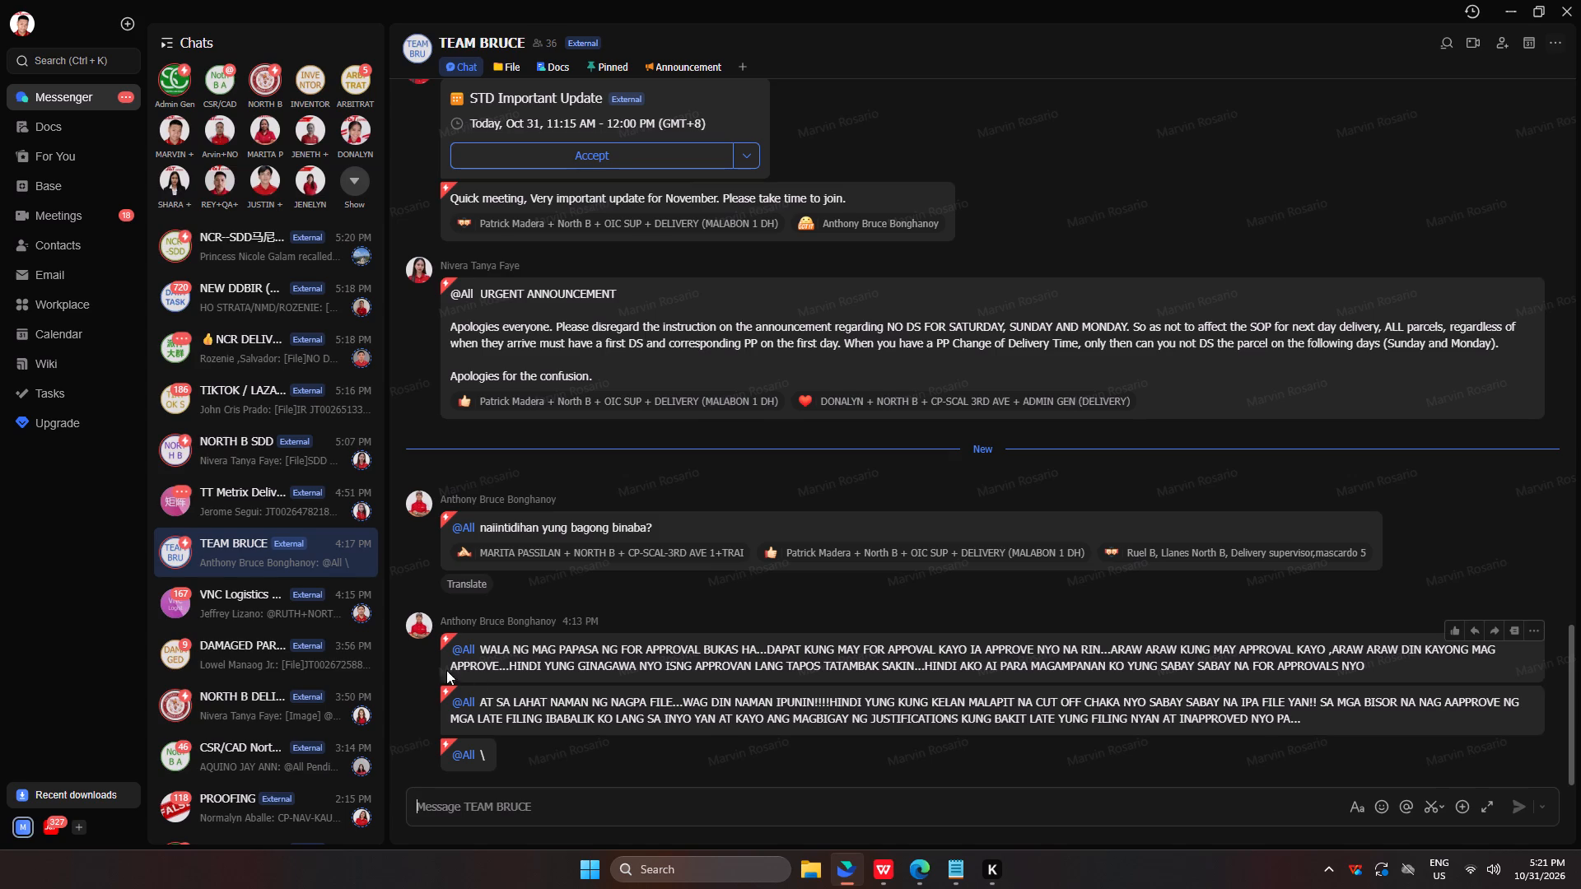
pyautogui.moveTo(482, 645); pyautogui.dragTo(921, 652)
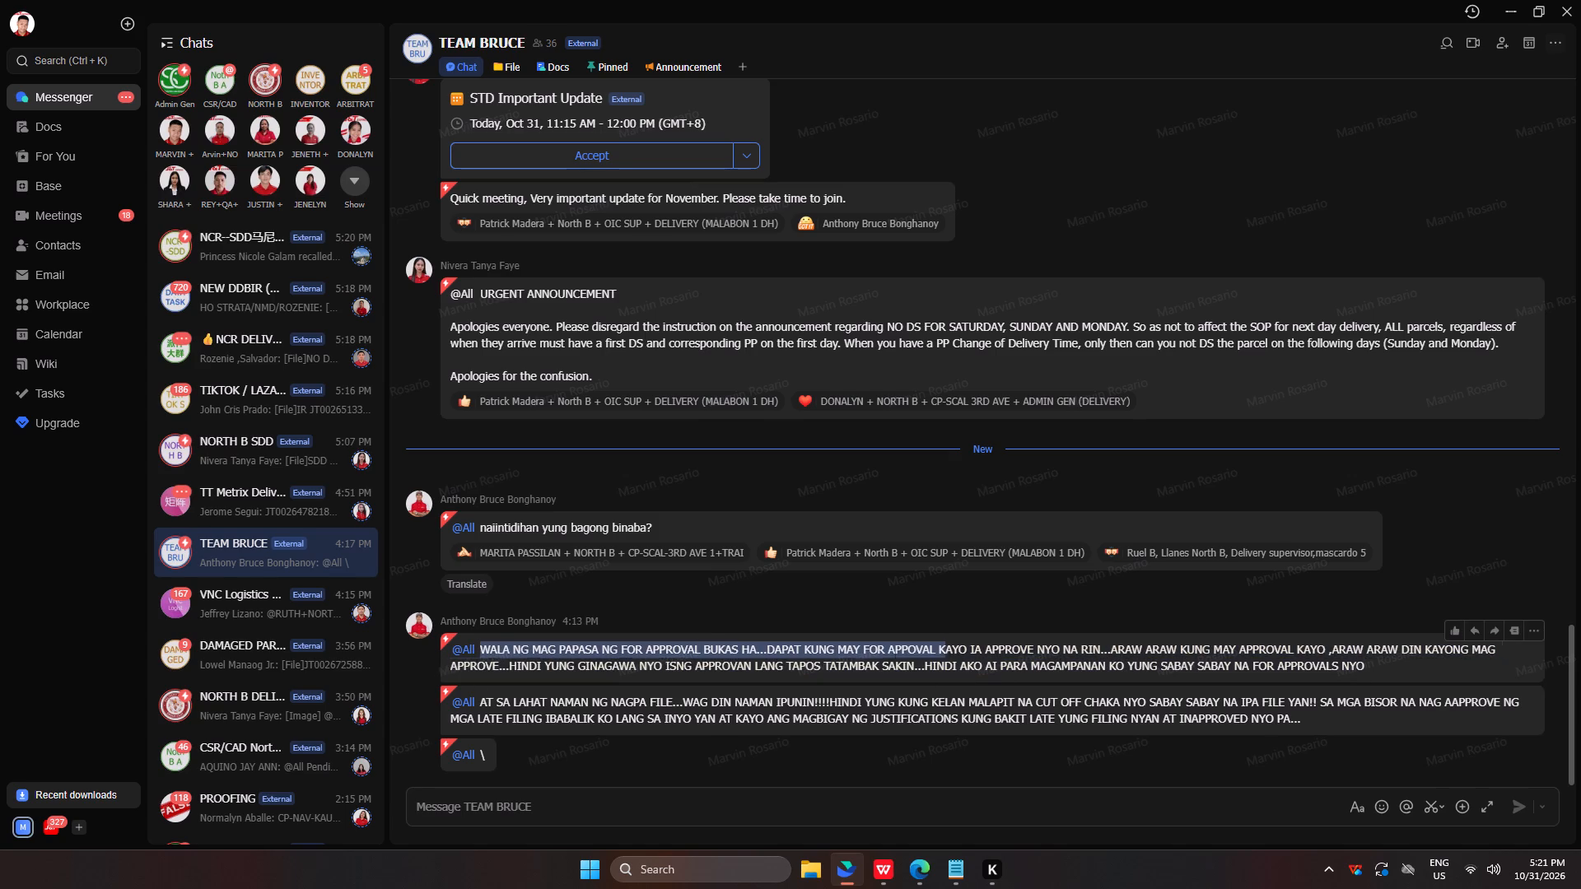
pyautogui.moveTo(921, 652); pyautogui.dragTo(794, 651)
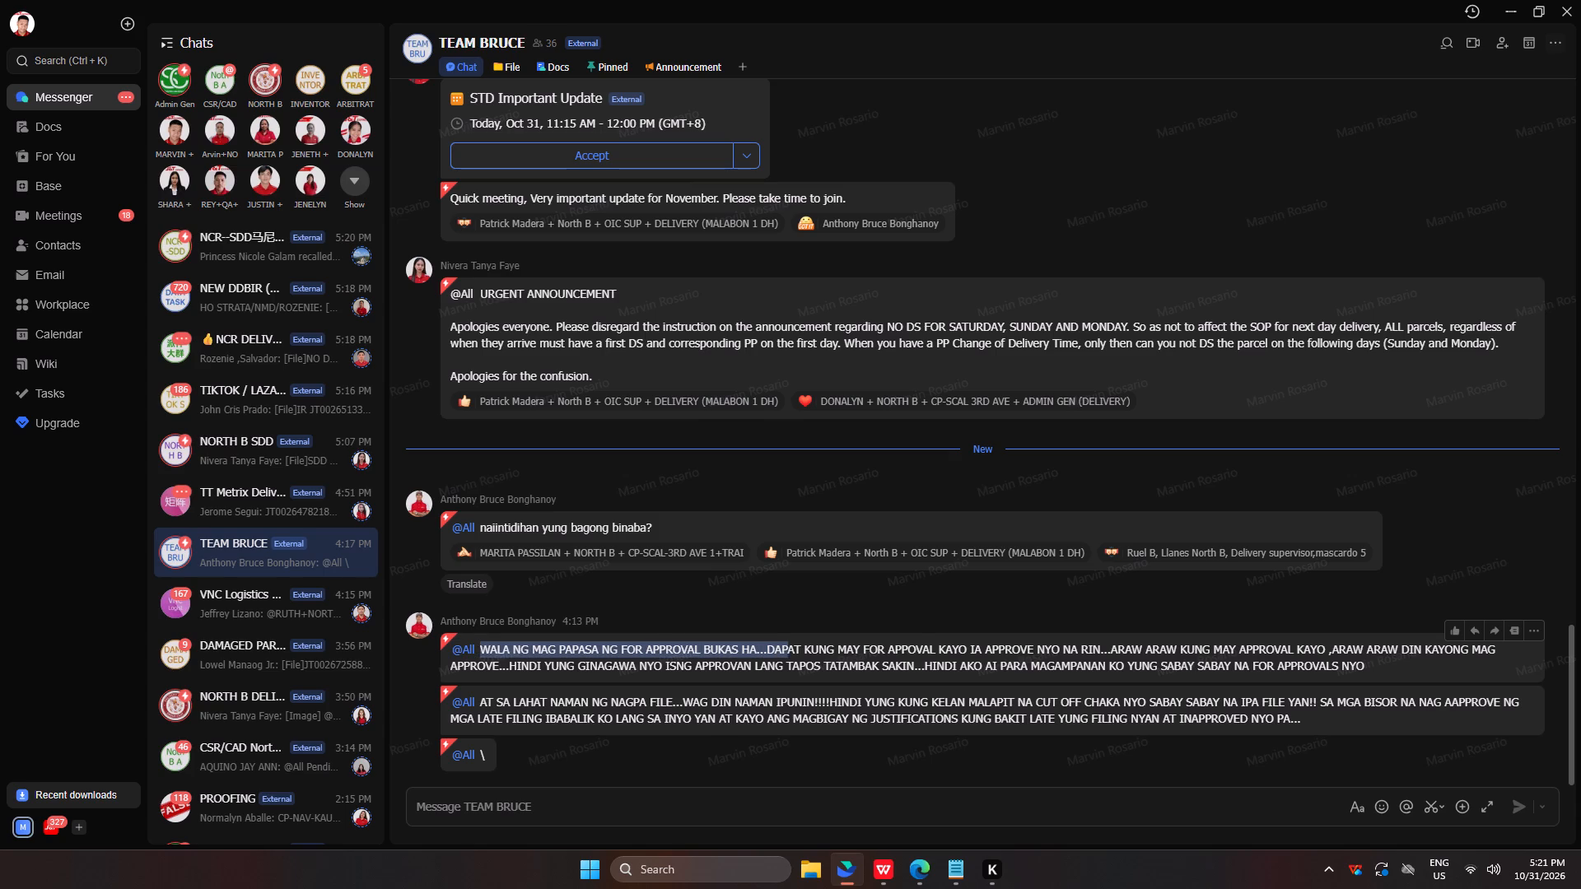
pyautogui.moveTo(794, 651); pyautogui.dragTo(1495, 654)
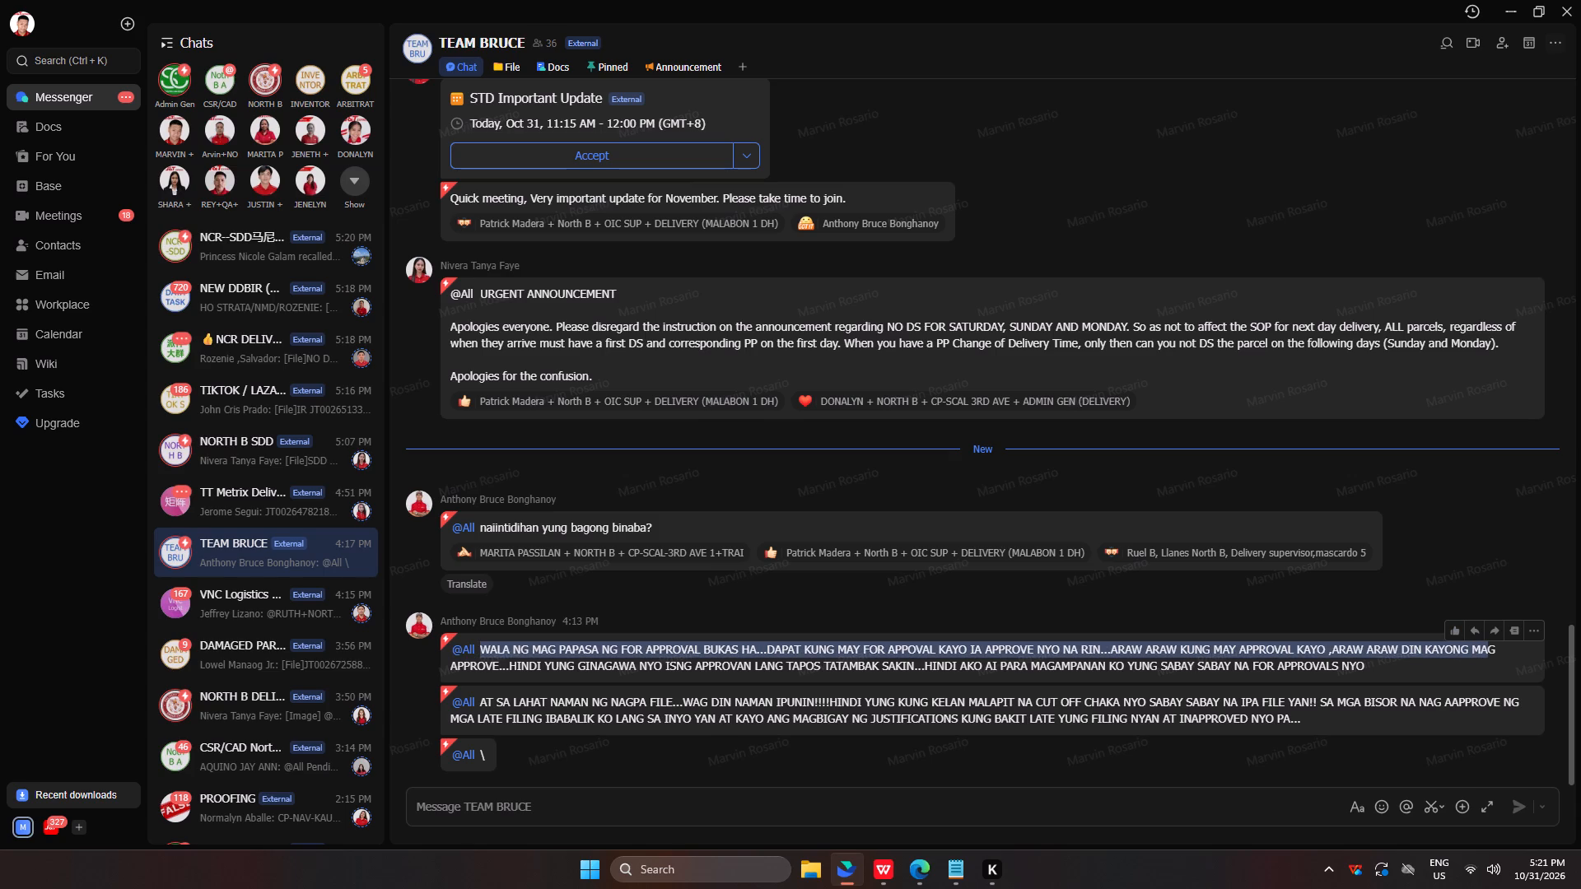
pyautogui.moveTo(1495, 654); pyautogui.dragTo(1435, 661)
pyautogui.click(1382, 670)
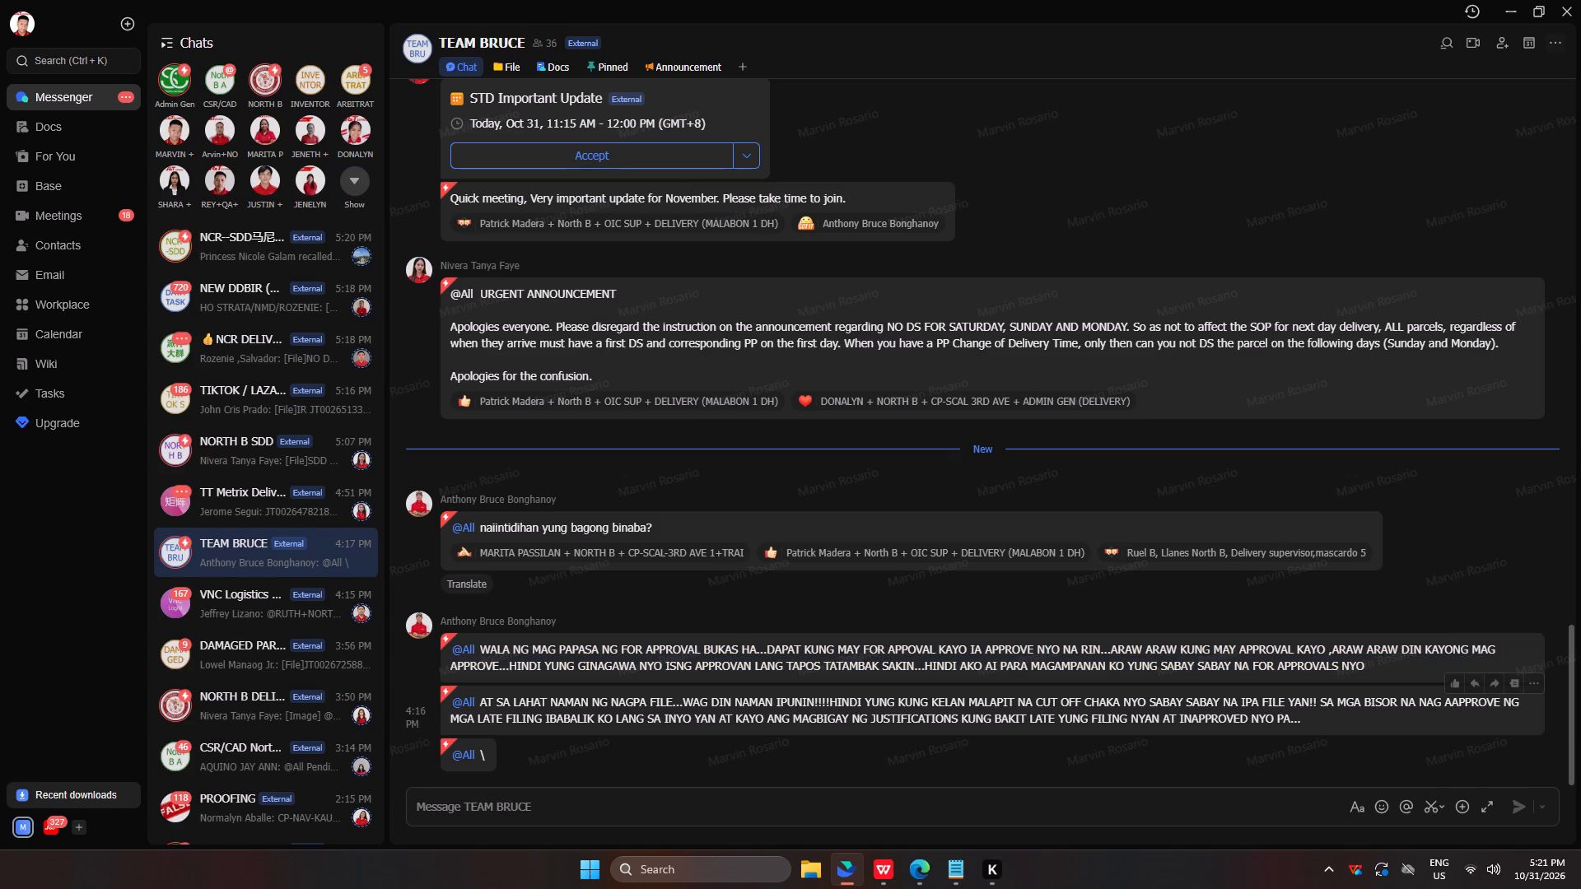
pyautogui.moveTo(531, 703); pyautogui.dragTo(805, 698)
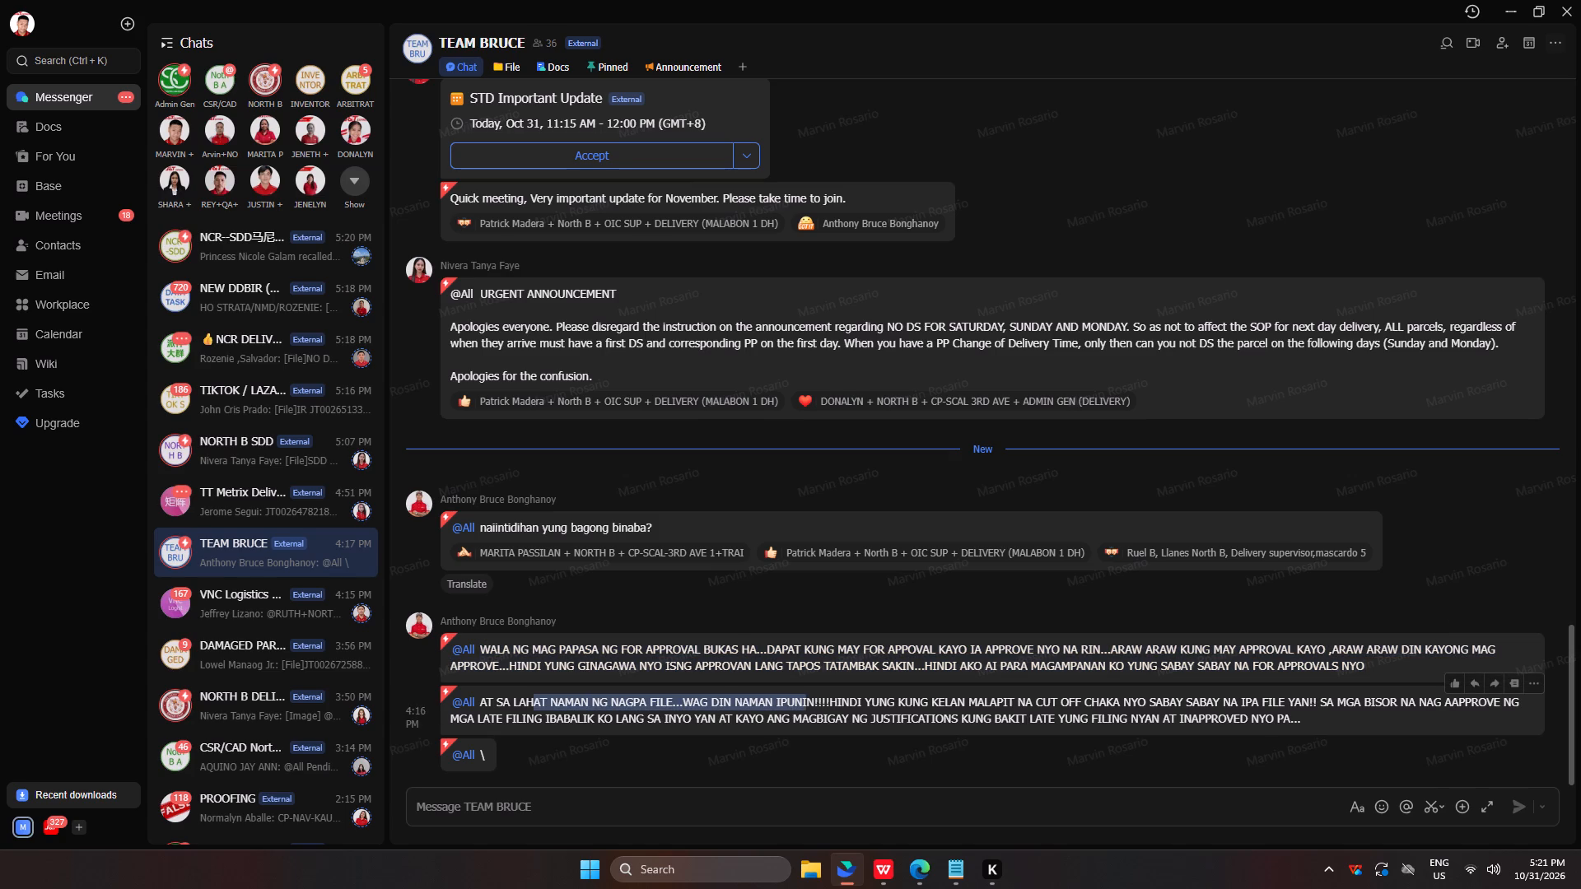
pyautogui.moveTo(805, 698); pyautogui.dragTo(1010, 706)
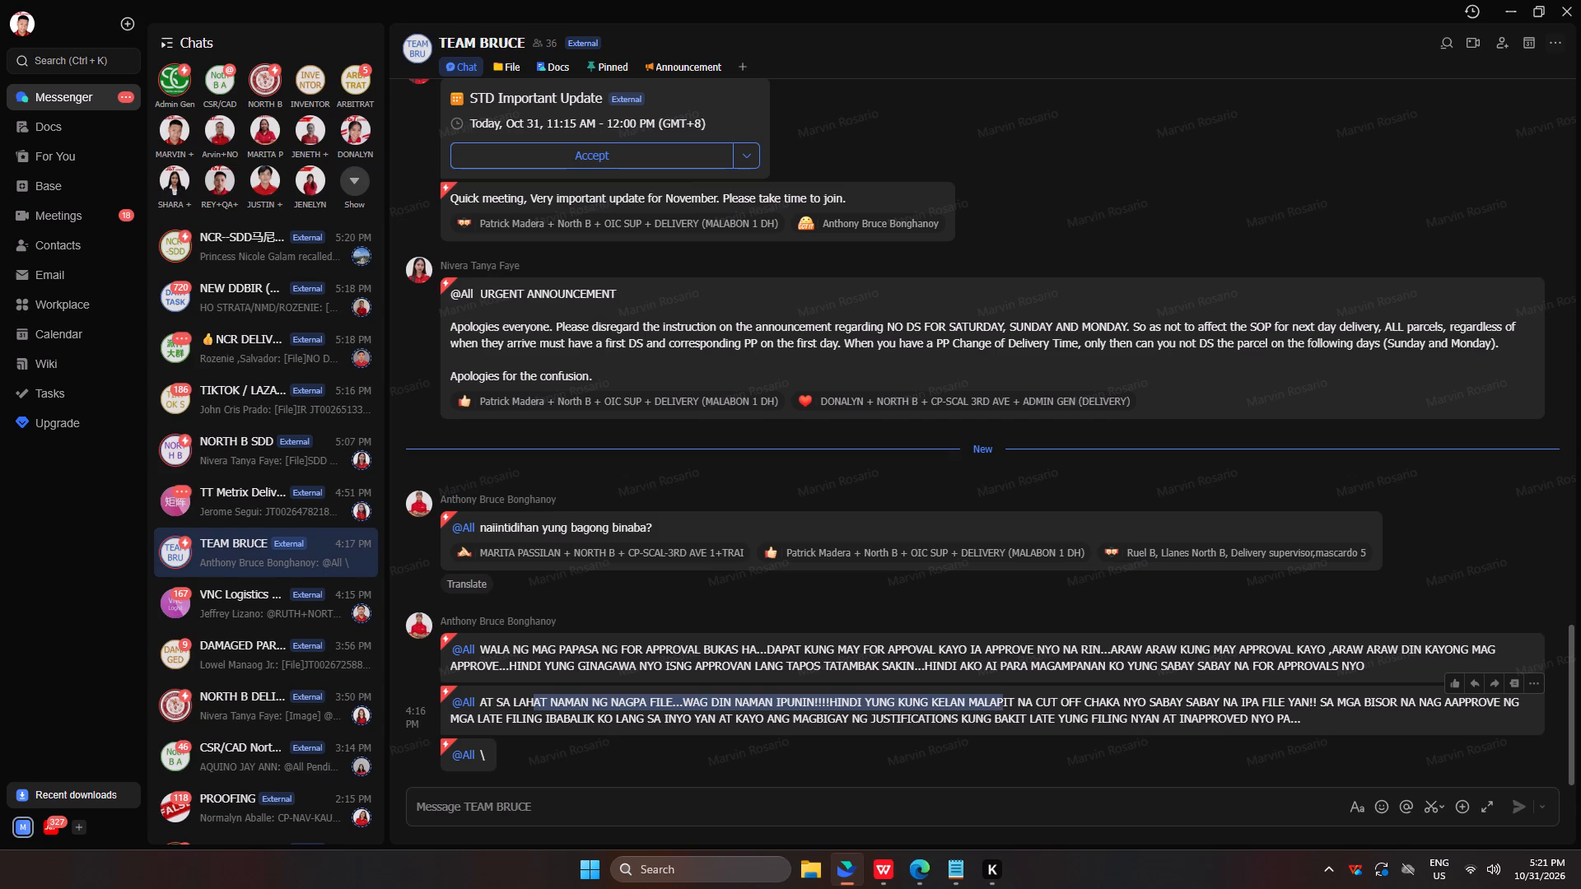
pyautogui.moveTo(1010, 706); pyautogui.dragTo(1334, 710)
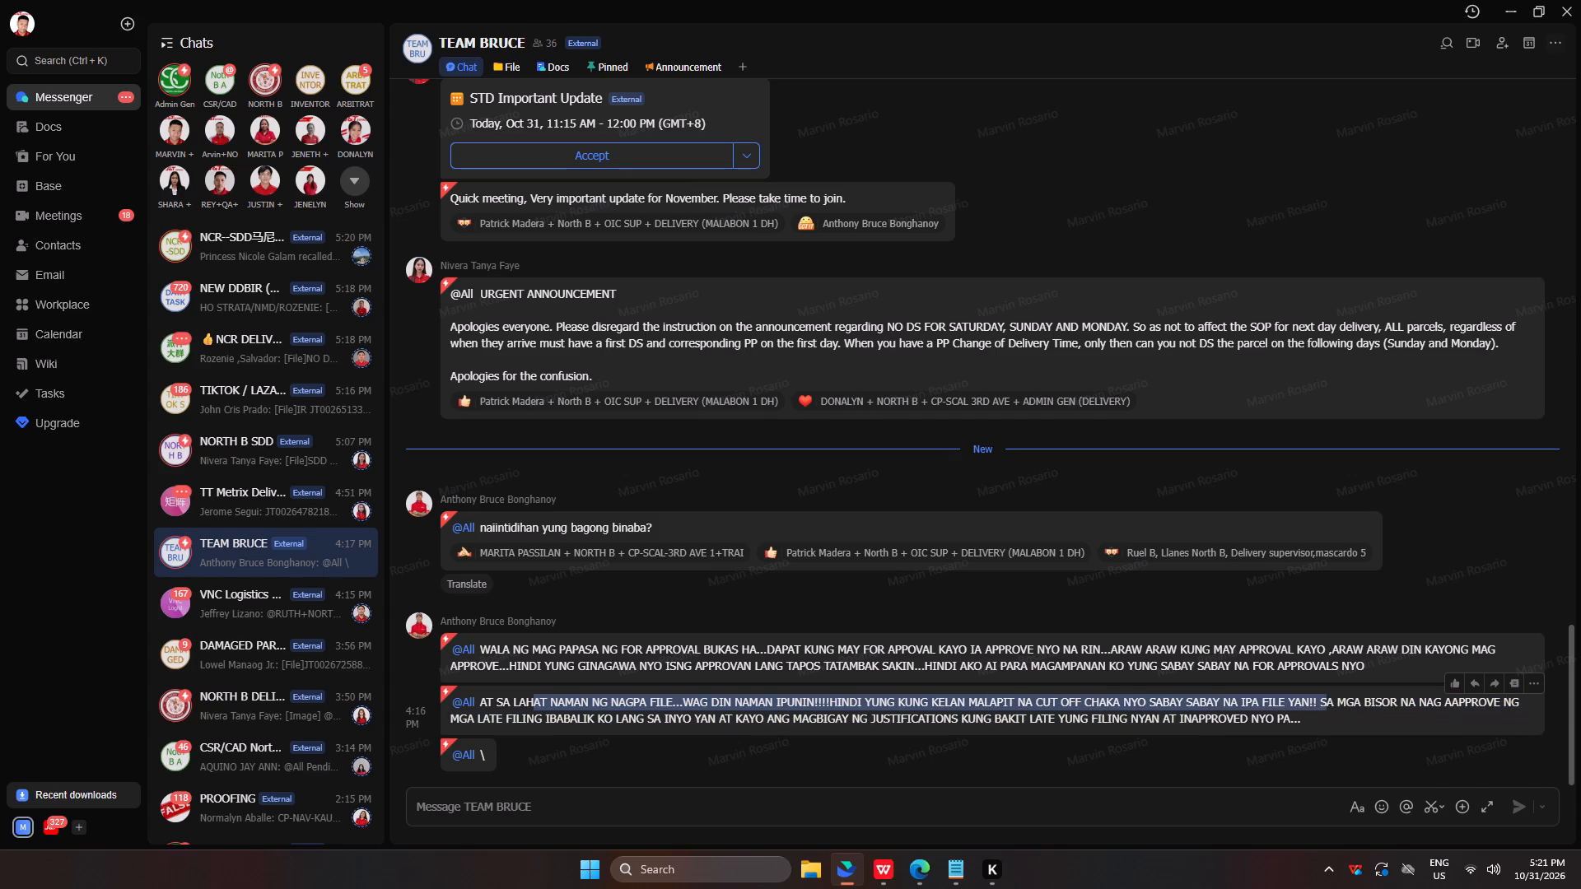
pyautogui.moveTo(1334, 710); pyautogui.dragTo(1170, 700)
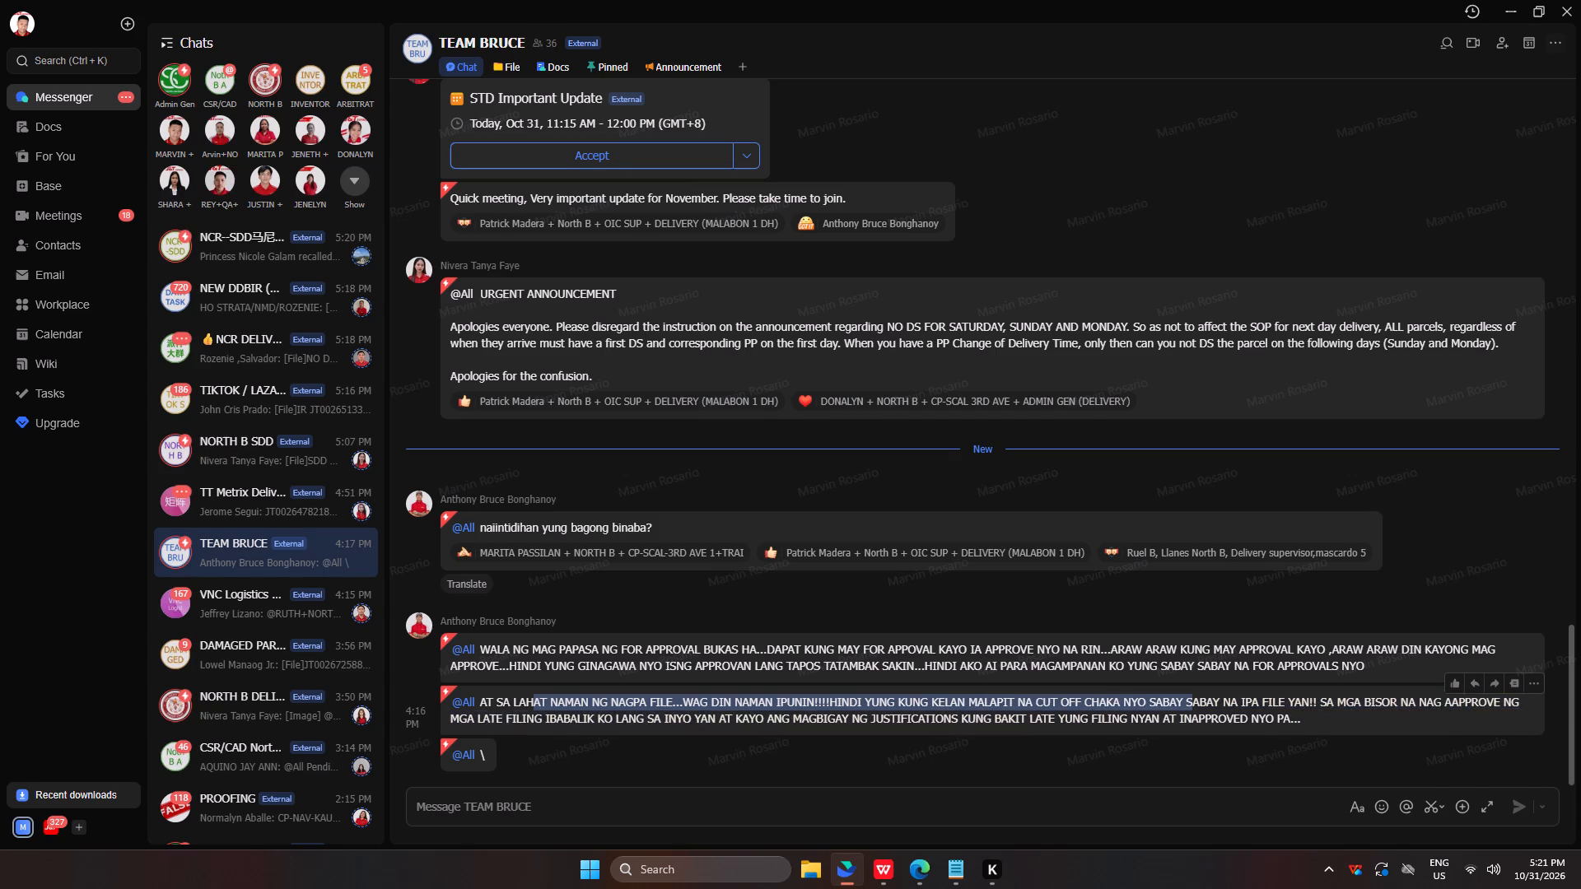
pyautogui.moveTo(1170, 700); pyautogui.dragTo(744, 717)
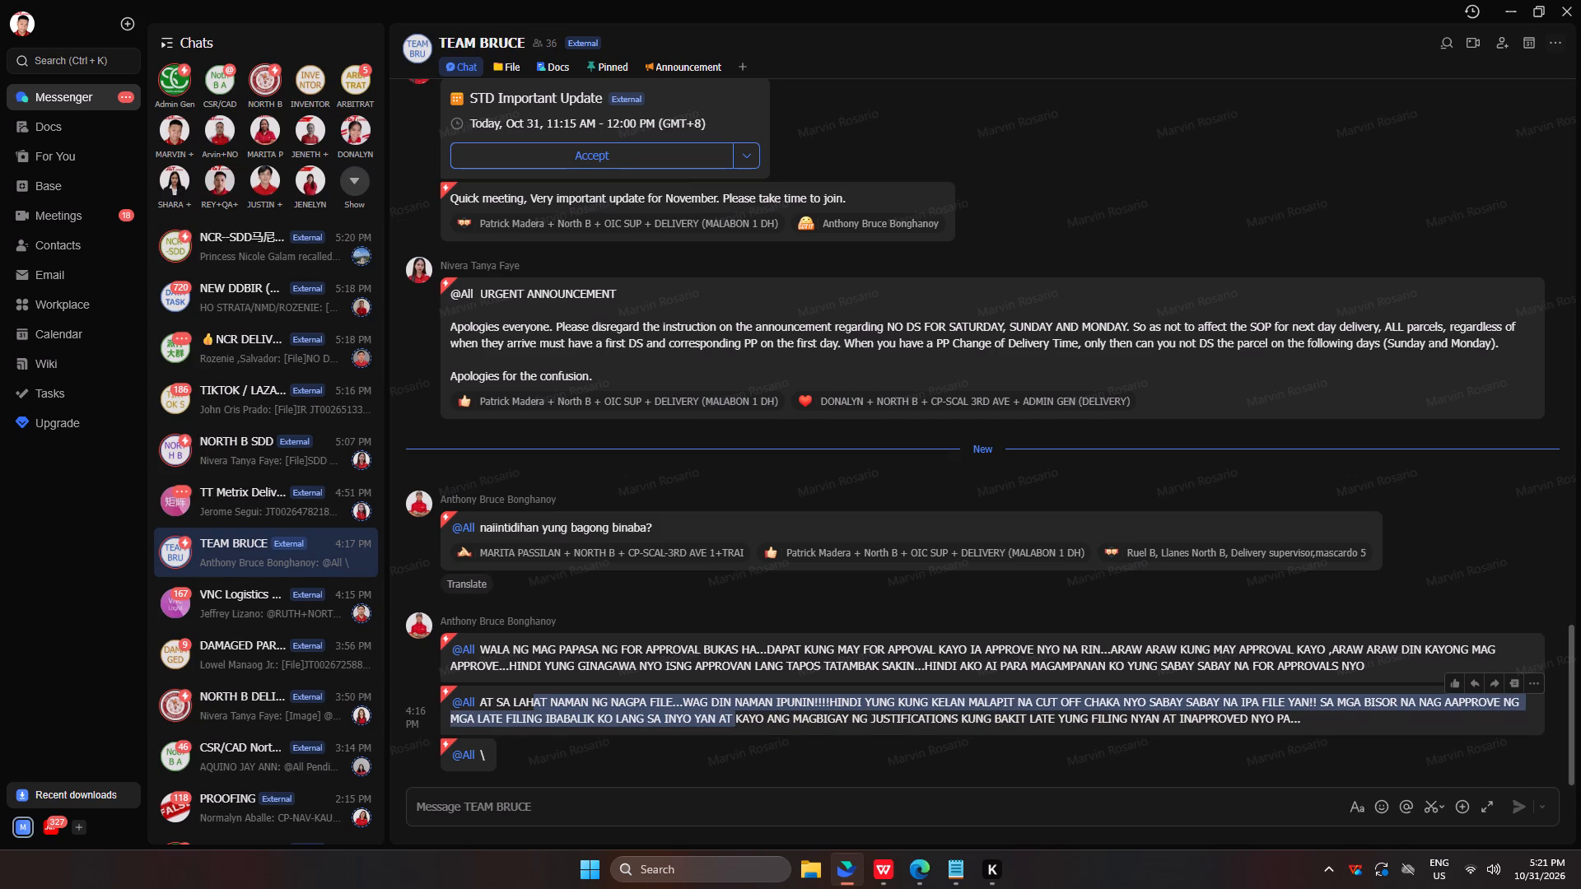
pyautogui.moveTo(744, 717); pyautogui.dragTo(1258, 721)
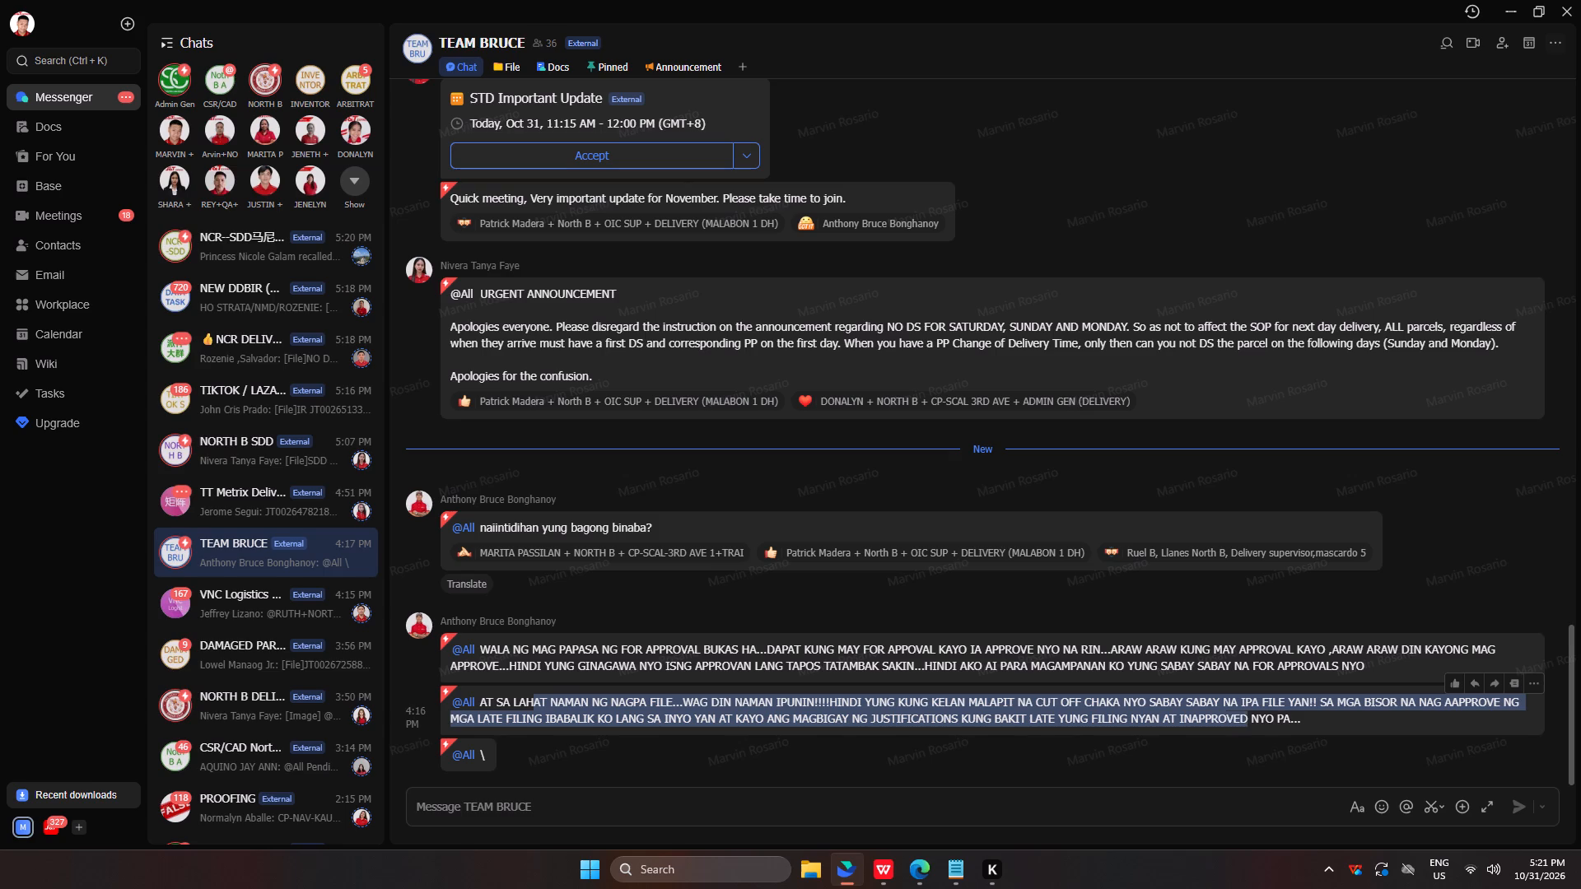
# Finish reading the TEAM BRUCE announcements and review the ARBITRATION FOR RESPONSE CAMANAVA chat through to its newest messages.
pyautogui.moveTo(1258, 721); pyautogui.dragTo(1305, 724)
pyautogui.click(954, 789)
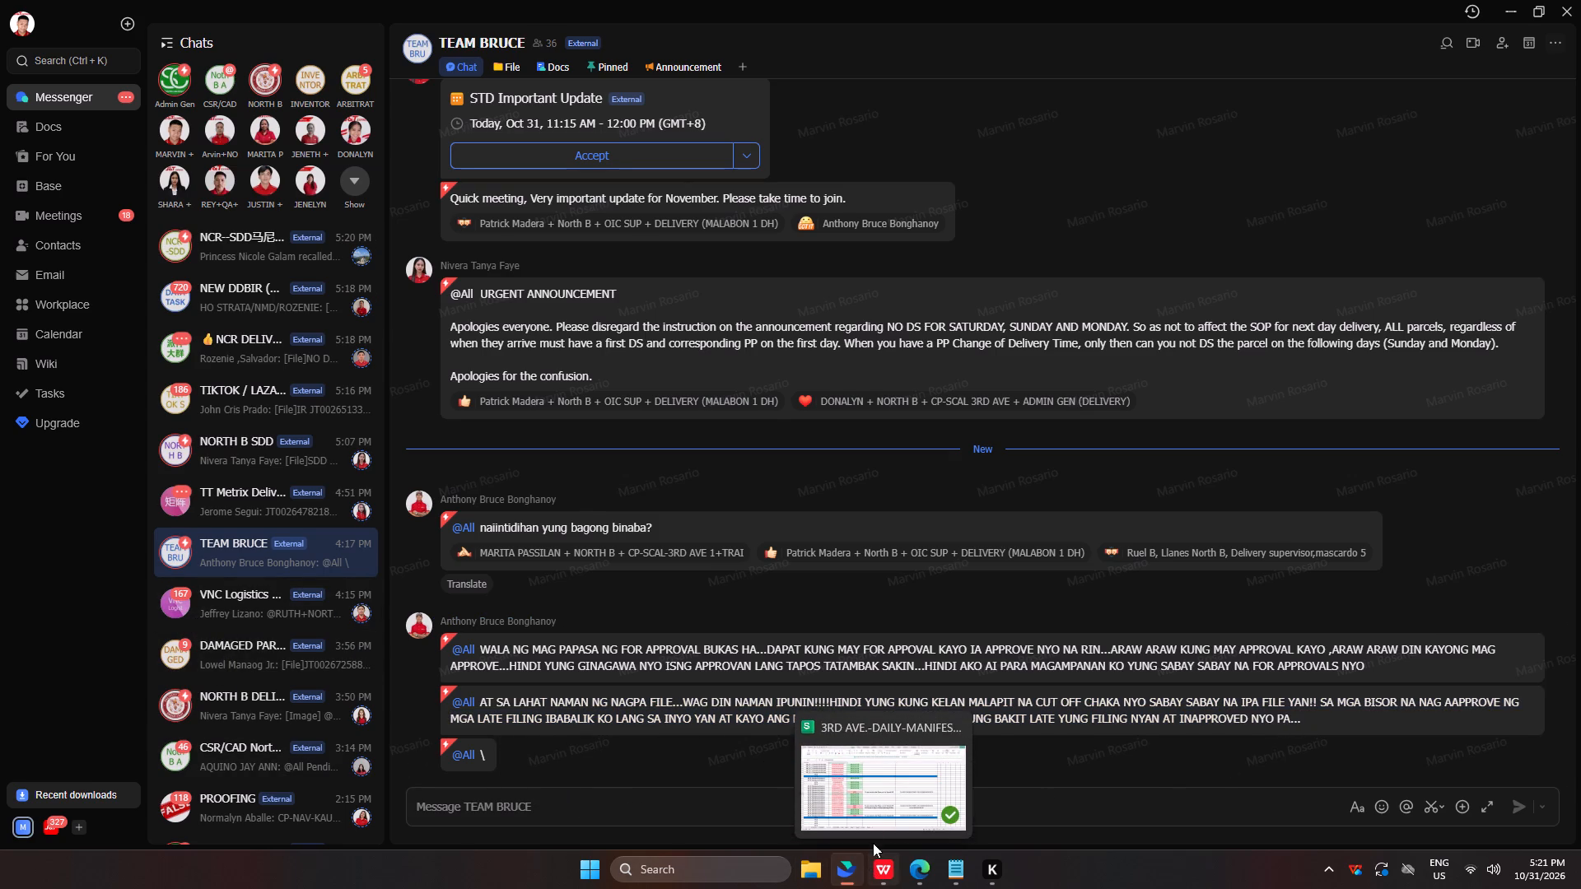
pyautogui.scroll(4, 310, 410)
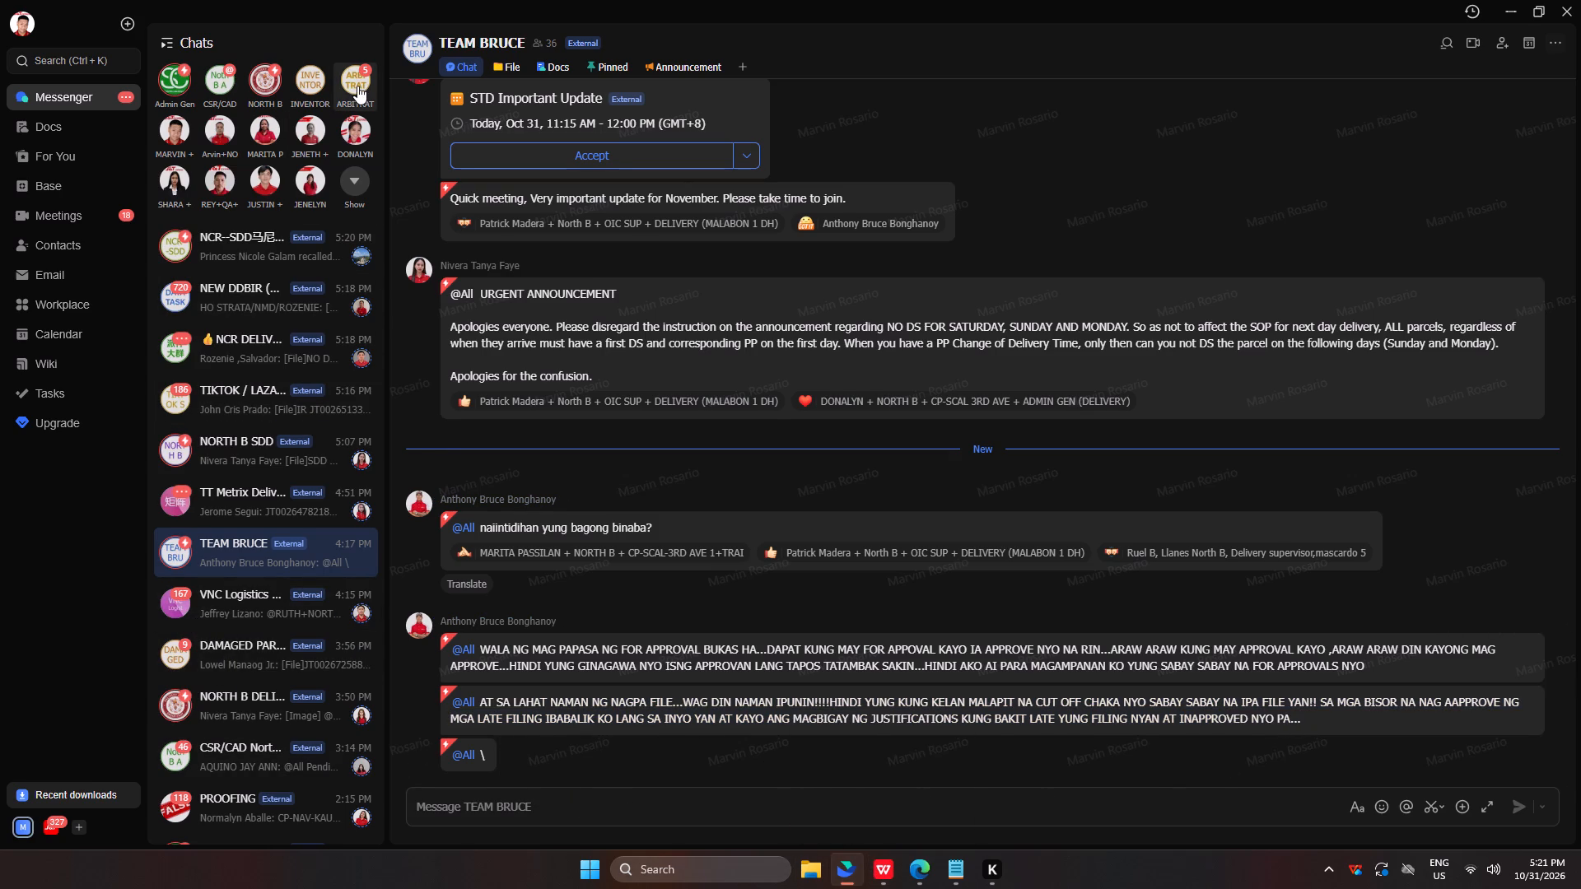
pyautogui.click(357, 86)
pyautogui.scroll(-7, 959, 621)
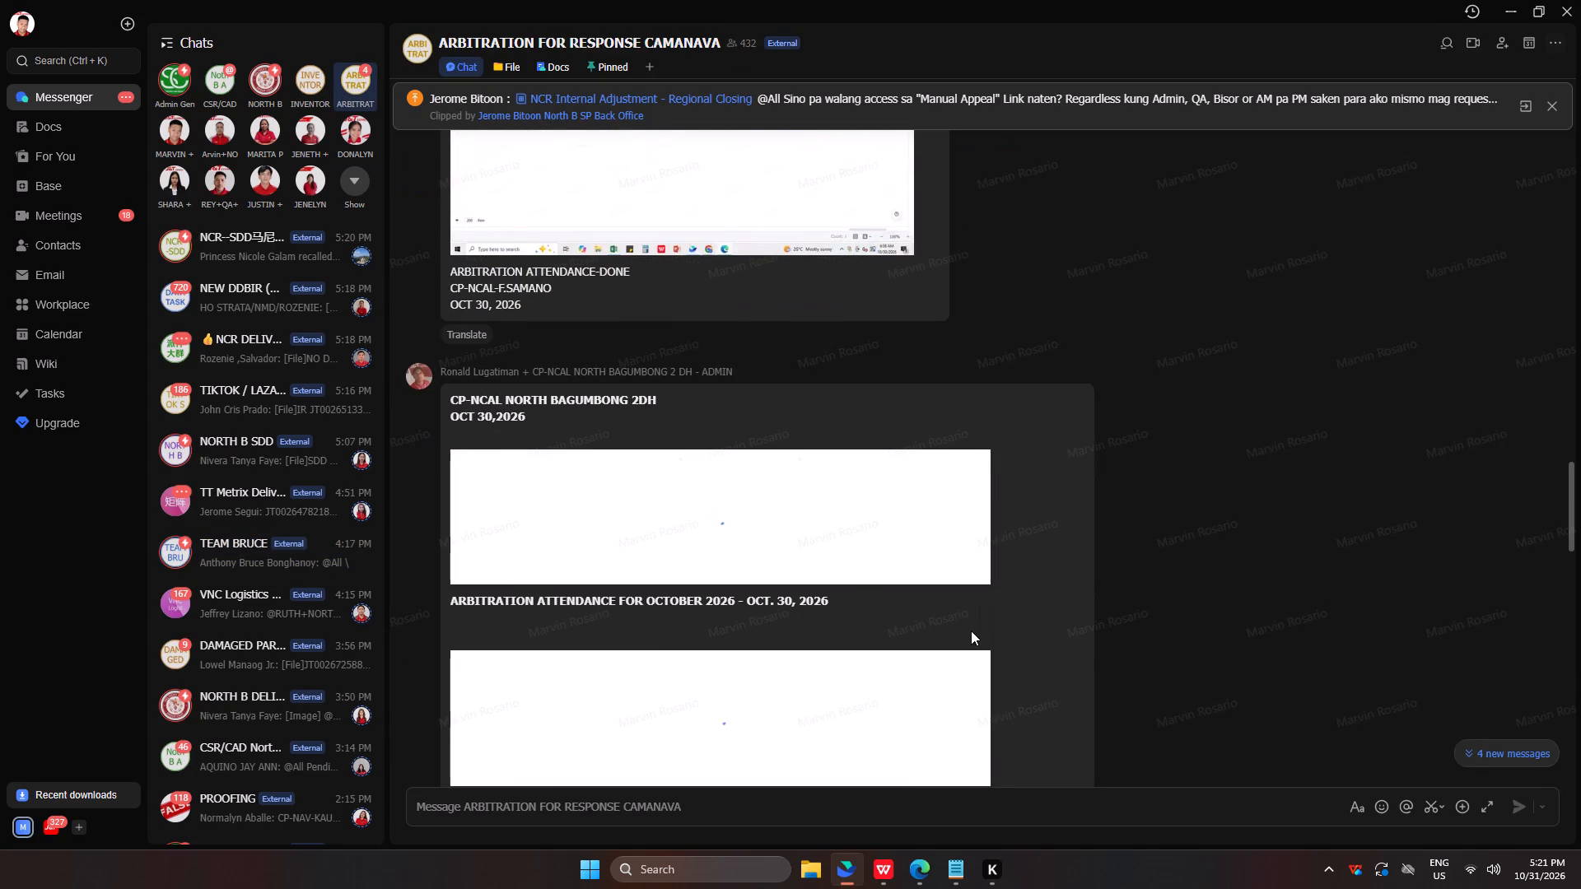
pyautogui.scroll(-15, 971, 631)
pyautogui.scroll(-6, 974, 635)
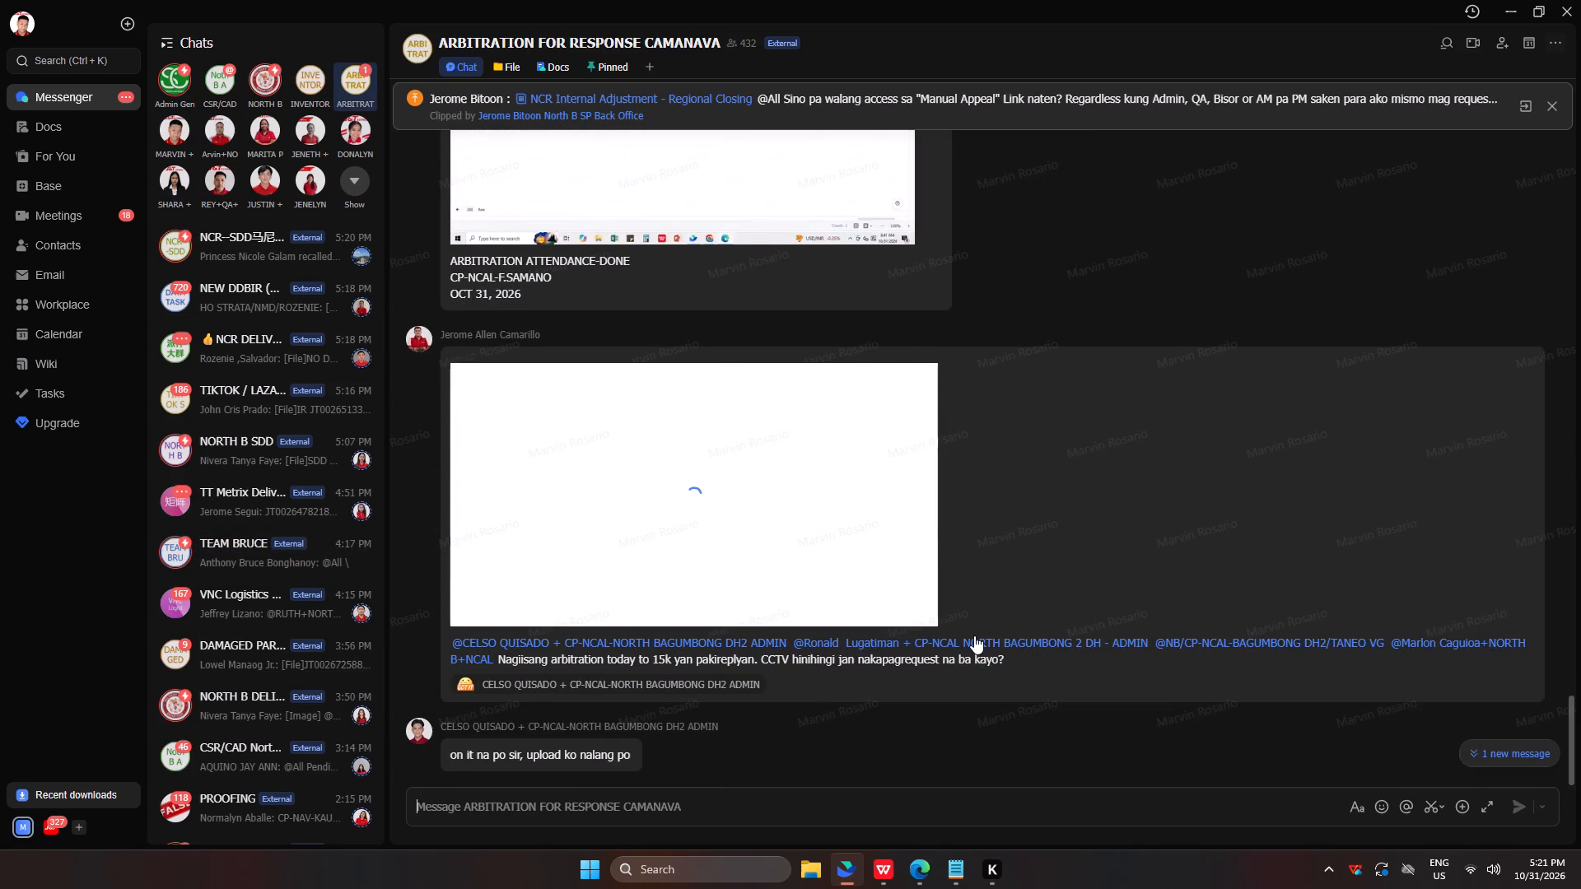
pyautogui.scroll(-7, 961, 677)
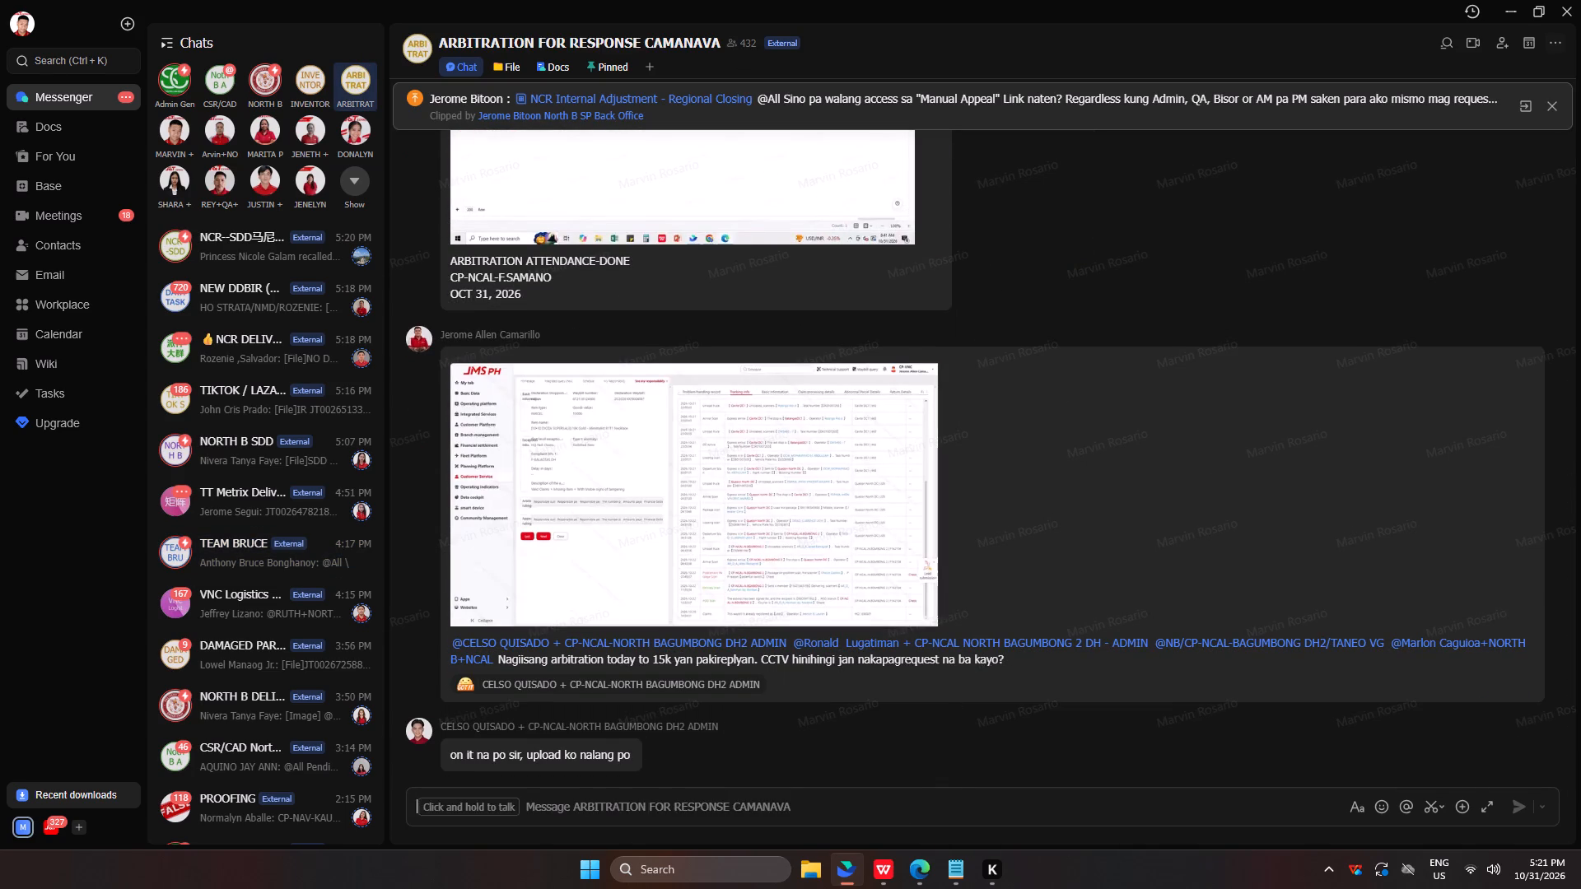